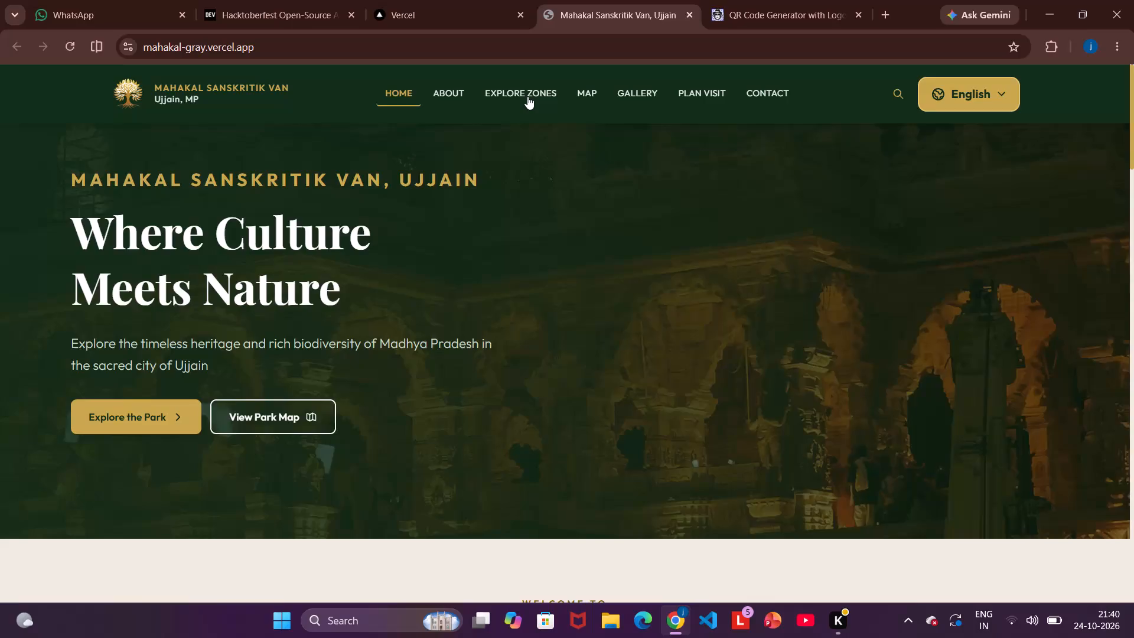
Open the Maharaja Vikramaditya Singhasana Battisi Kshetra (Zone 1) page from the park site's Explore Zones listing.
{"action": "left_click", "coordinate": [527, 96]}
{"action": "scroll", "coordinate": [286, 407], "scroll_direction": "down", "scroll_amount": 8}
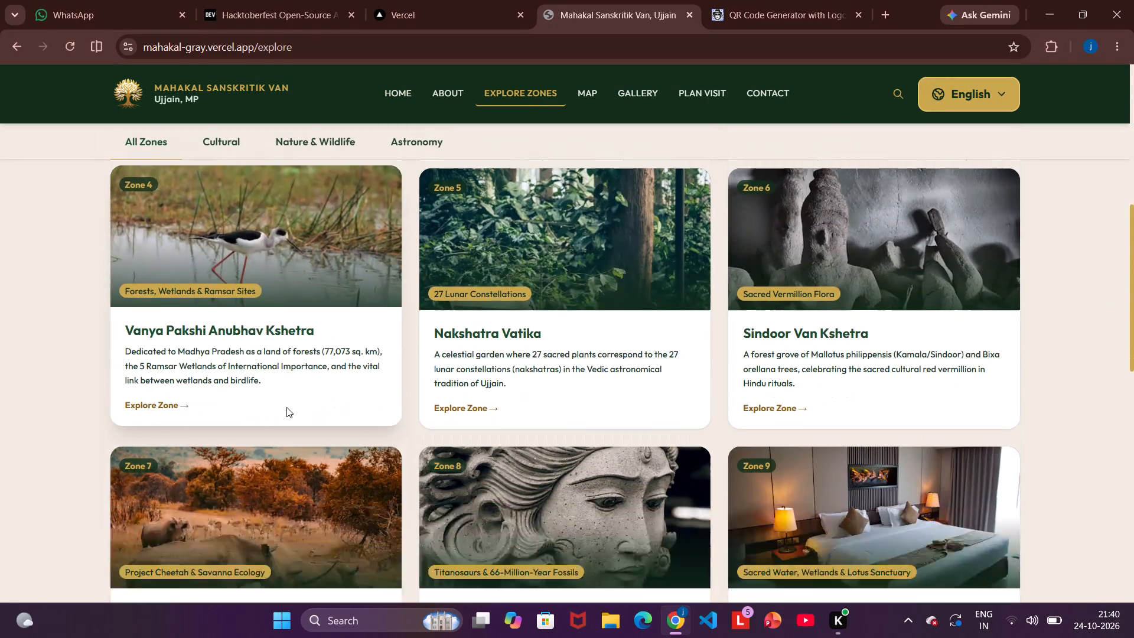
{"action": "scroll", "coordinate": [286, 407], "scroll_direction": "down", "scroll_amount": 4}
{"action": "scroll", "coordinate": [286, 407], "scroll_direction": "up", "scroll_amount": 7}
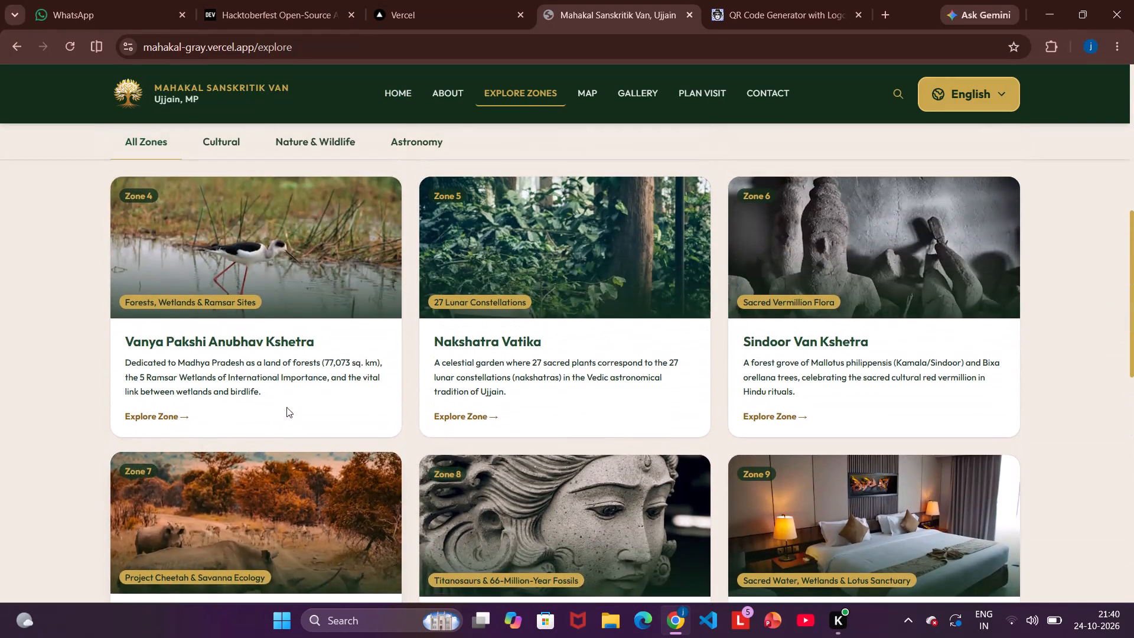
{"action": "scroll", "coordinate": [273, 352], "scroll_direction": "up", "scroll_amount": 4}
{"action": "scroll", "coordinate": [273, 352], "scroll_direction": "down", "scroll_amount": 1}
{"action": "left_click", "coordinate": [273, 352]}
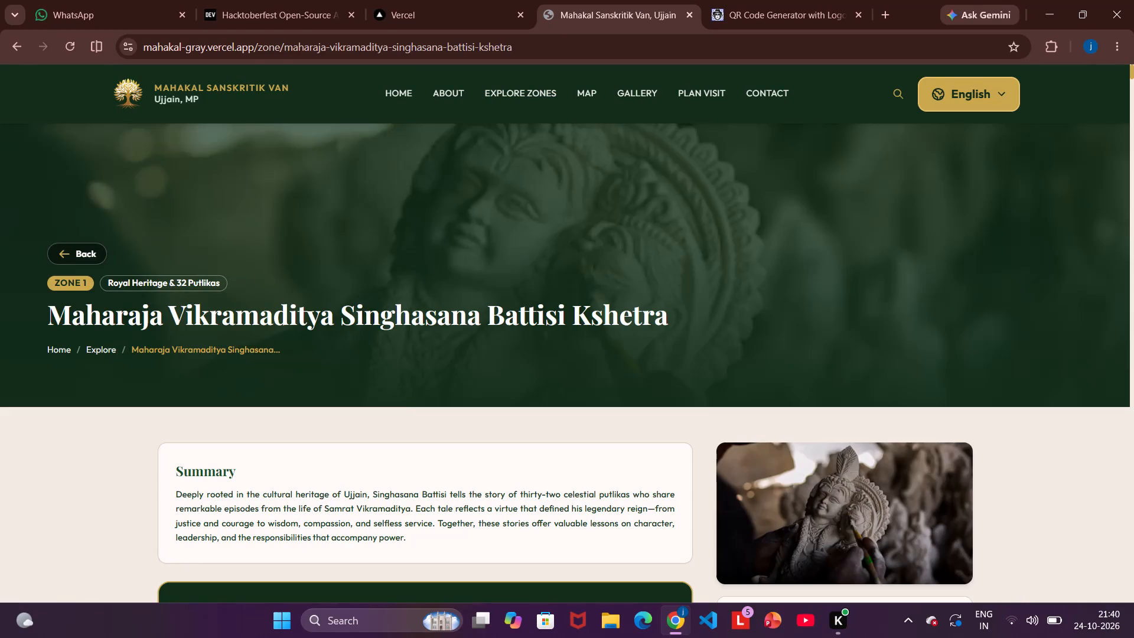
Copy the Zone 1 page's web address and switch to the QRCodeChimp generator page.
{"action": "left_click", "coordinate": [535, 48]}
{"action": "key", "text": "ctrl+c"}
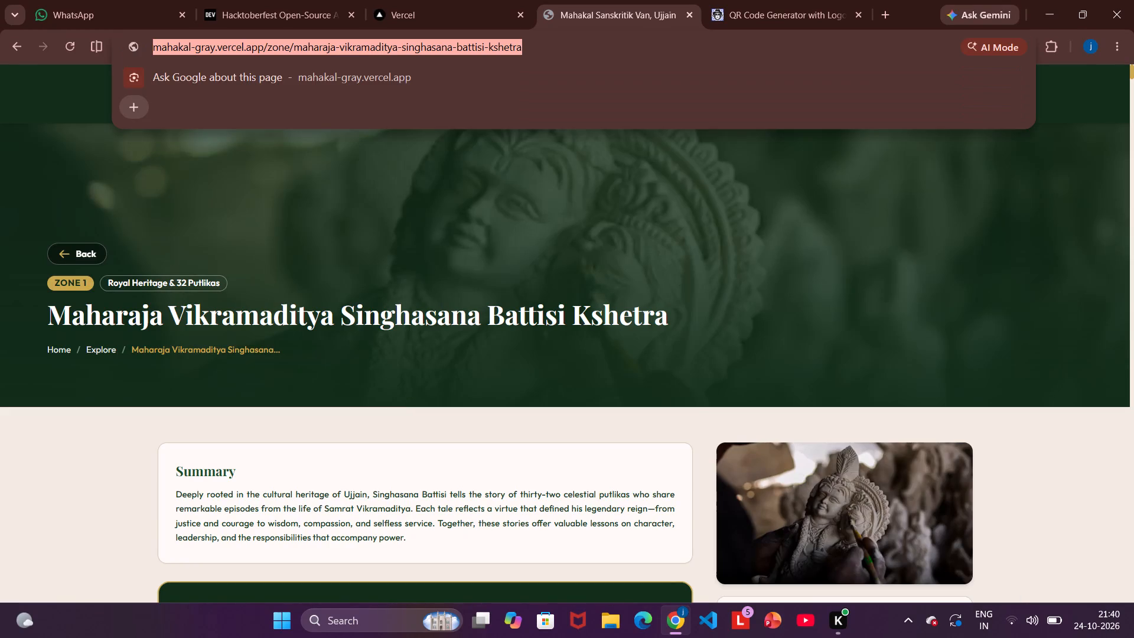
{"action": "left_click", "coordinate": [683, 359]}
{"action": "left_click", "coordinate": [788, 0]}
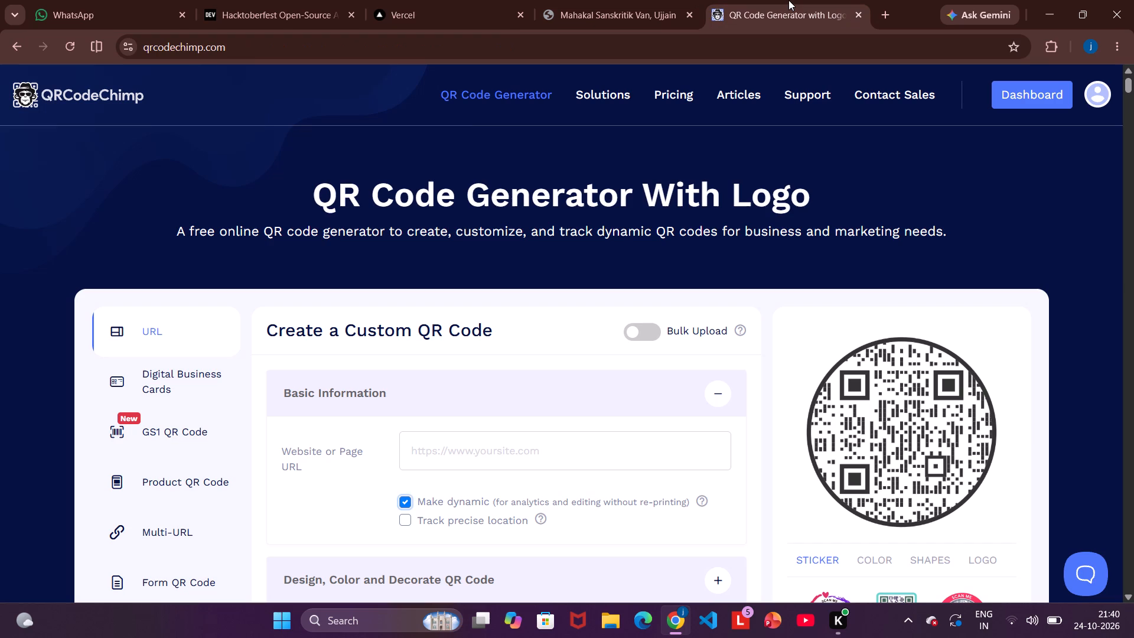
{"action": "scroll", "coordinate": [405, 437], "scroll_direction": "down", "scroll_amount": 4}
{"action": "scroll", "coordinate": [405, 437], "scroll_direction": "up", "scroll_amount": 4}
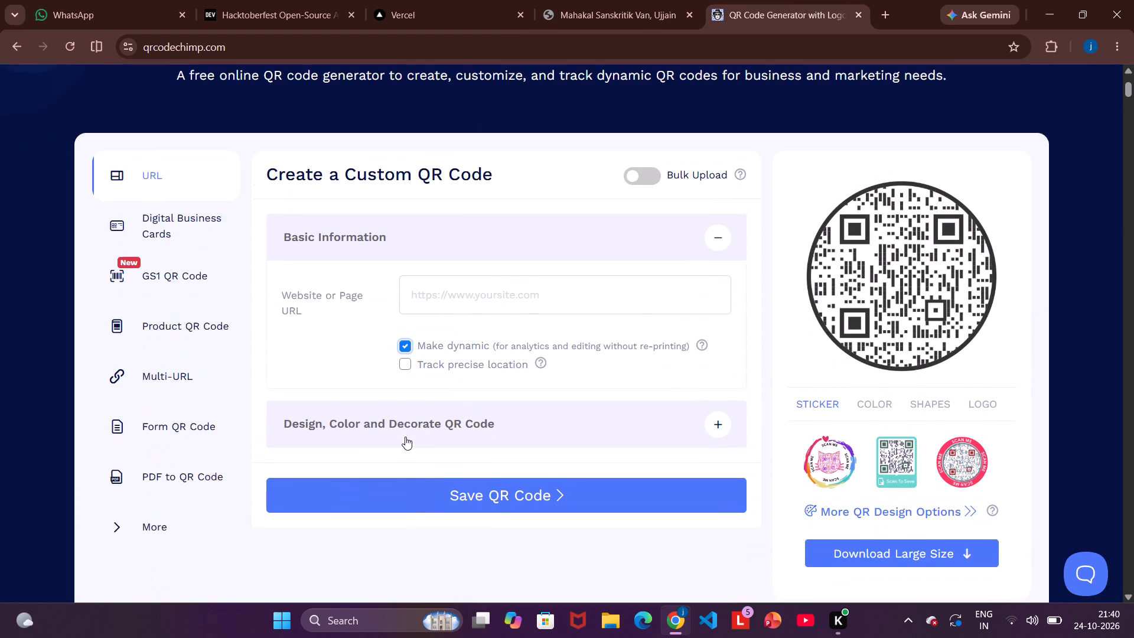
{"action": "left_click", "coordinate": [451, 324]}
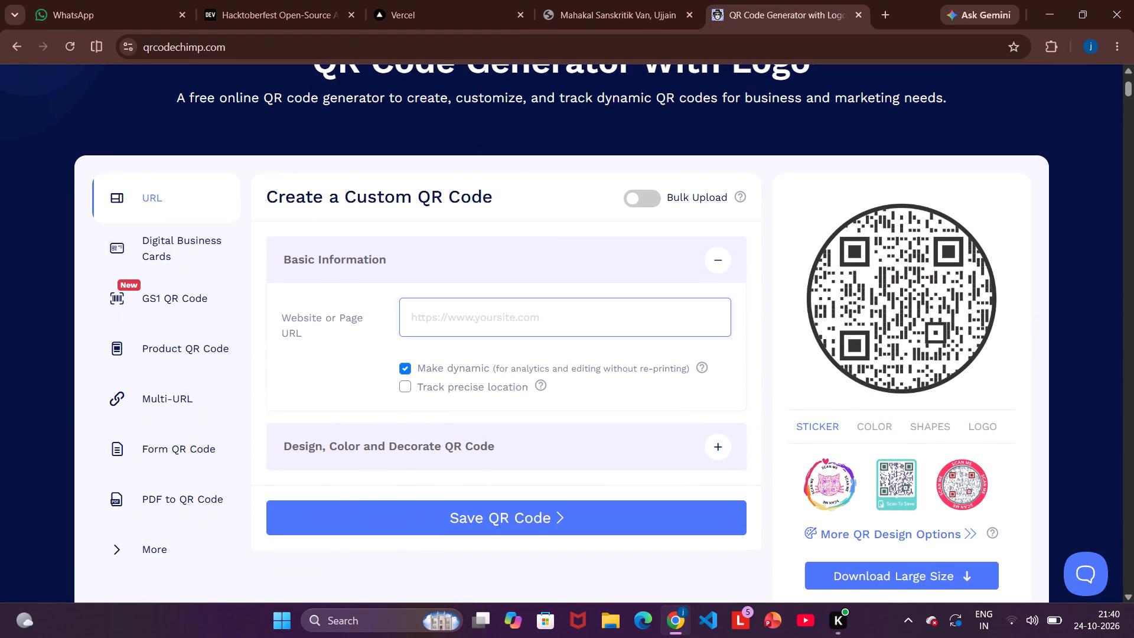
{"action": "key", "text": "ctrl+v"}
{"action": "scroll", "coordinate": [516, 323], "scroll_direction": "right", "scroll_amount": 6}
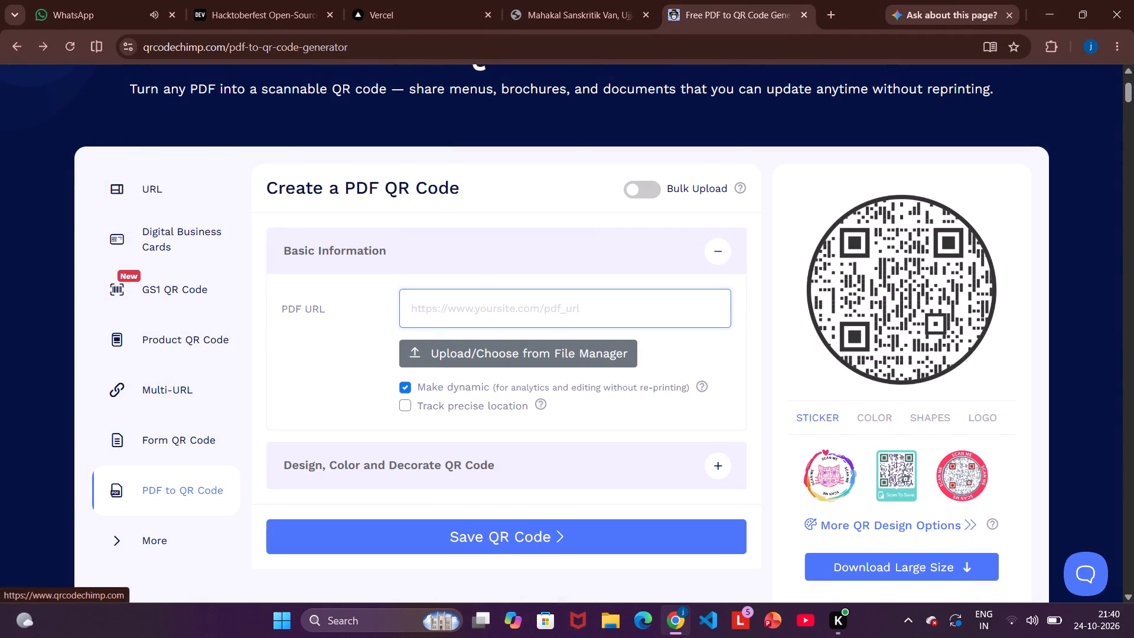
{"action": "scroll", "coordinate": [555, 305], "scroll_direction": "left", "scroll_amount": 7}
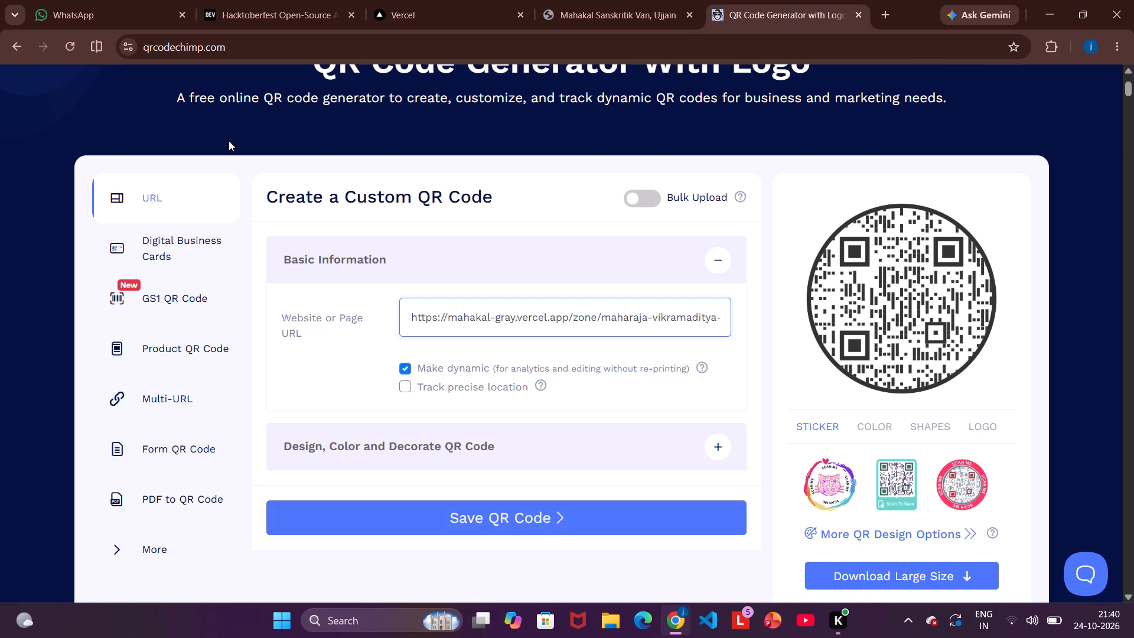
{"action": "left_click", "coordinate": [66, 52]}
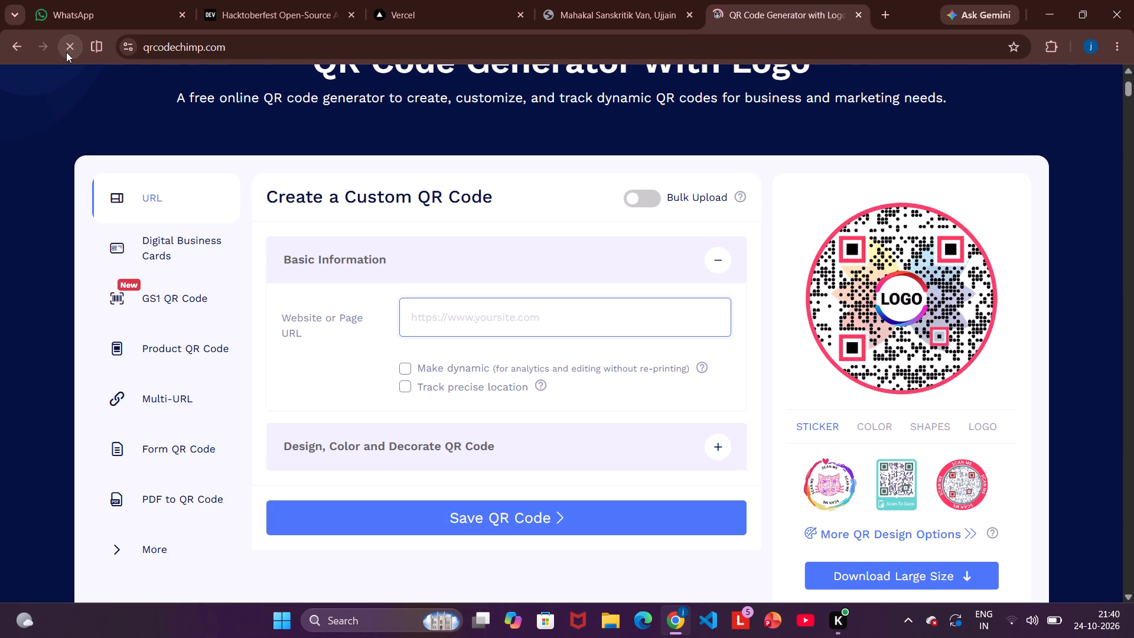
Paste the copied Zone 1 page address as the website URL for the custom QR code.
{"action": "scroll", "coordinate": [352, 321], "scroll_direction": "up", "scroll_amount": 1}
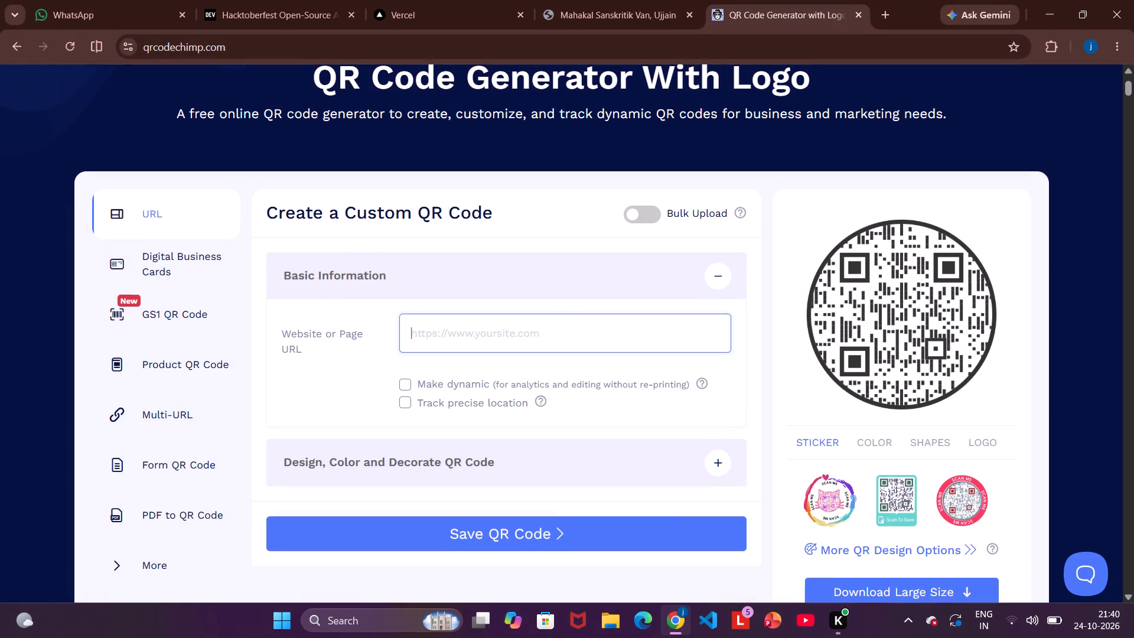
{"action": "scroll", "coordinate": [352, 321], "scroll_direction": "up", "scroll_amount": 1}
{"action": "left_click", "coordinate": [487, 338]}
{"action": "key", "text": "ctrl+v"}
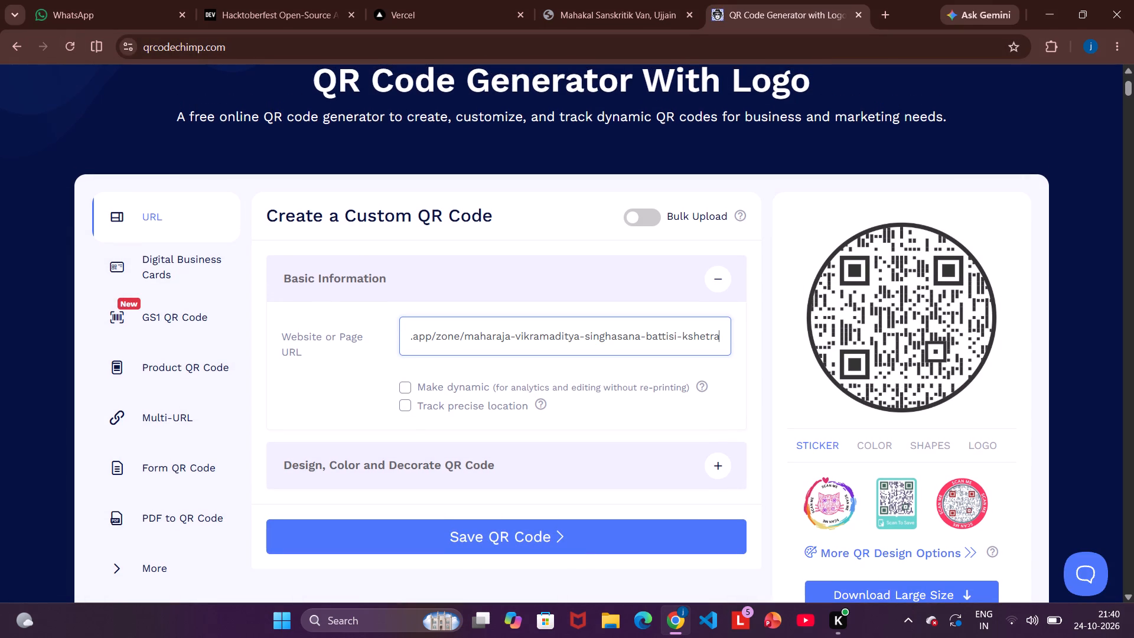
Save the QR code, changing it to dynamic and naming the campaign "Zone 1".
{"action": "left_click", "coordinate": [559, 538]}
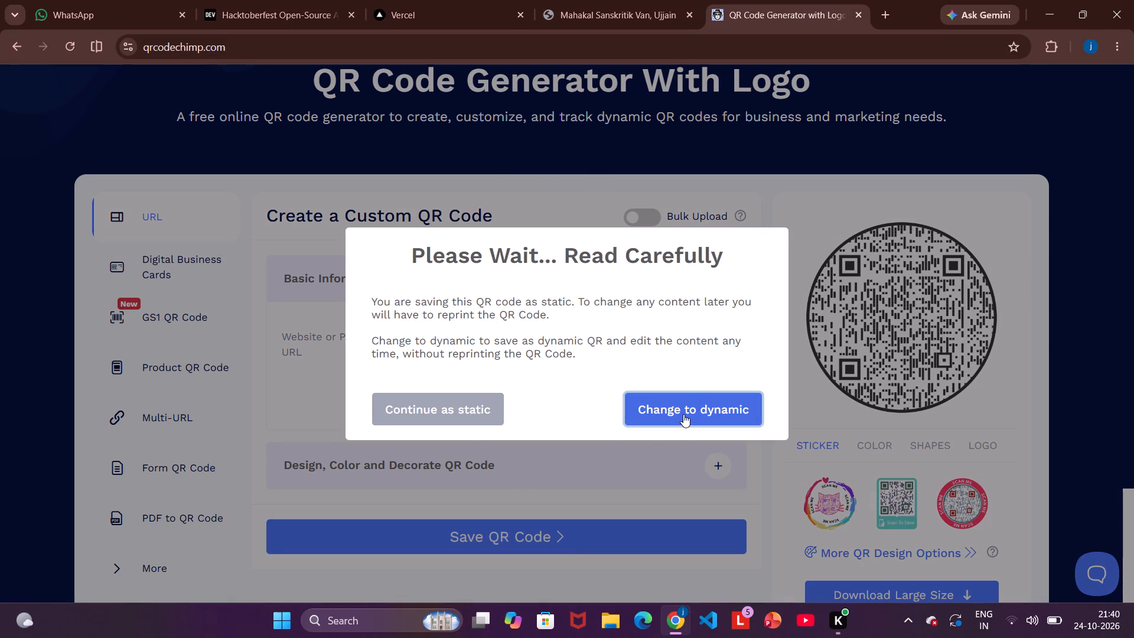
{"action": "left_click", "coordinate": [683, 414]}
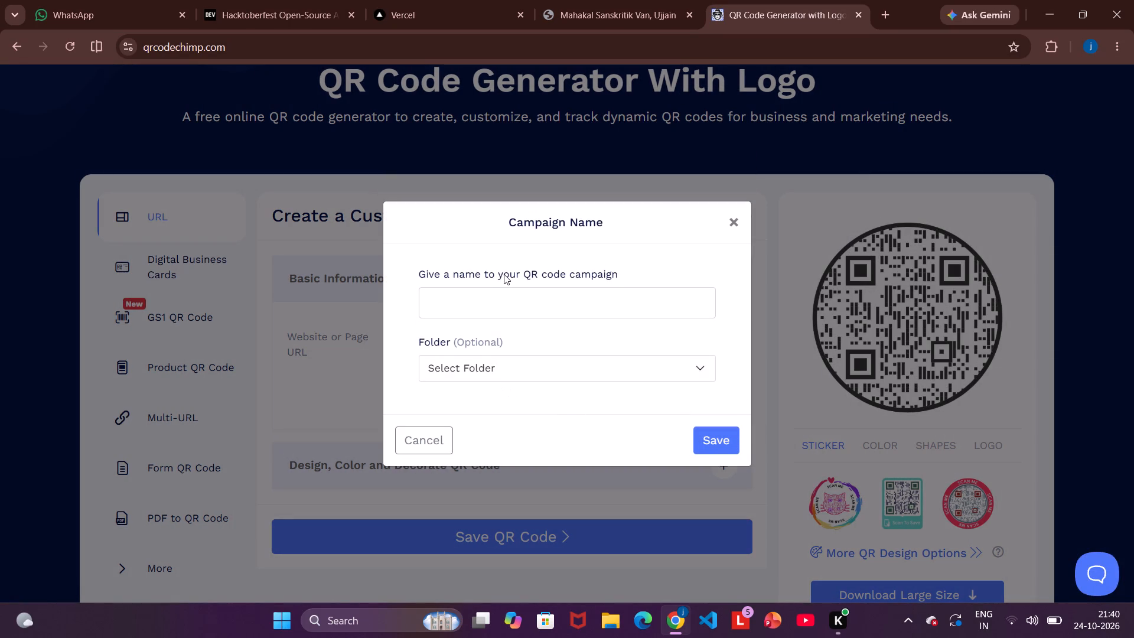
{"action": "left_click", "coordinate": [499, 305]}
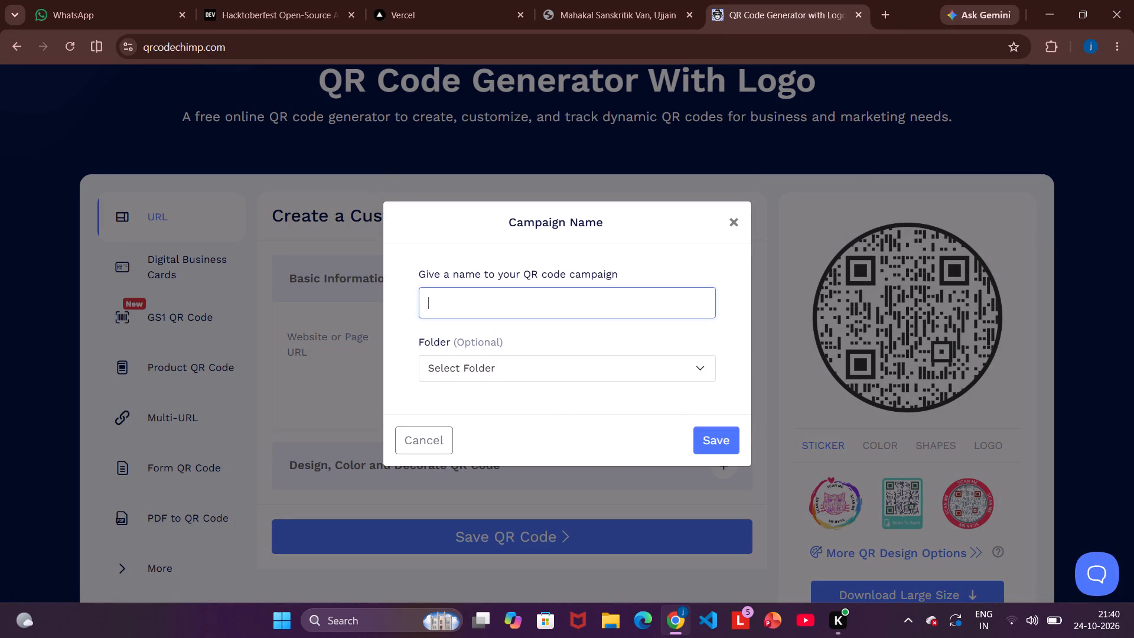
{"action": "key", "text": "shift+z"}
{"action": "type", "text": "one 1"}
Save the QR code campaign under the name "Zone 1" without choosing a folder.
{"action": "left_click", "coordinate": [712, 442]}
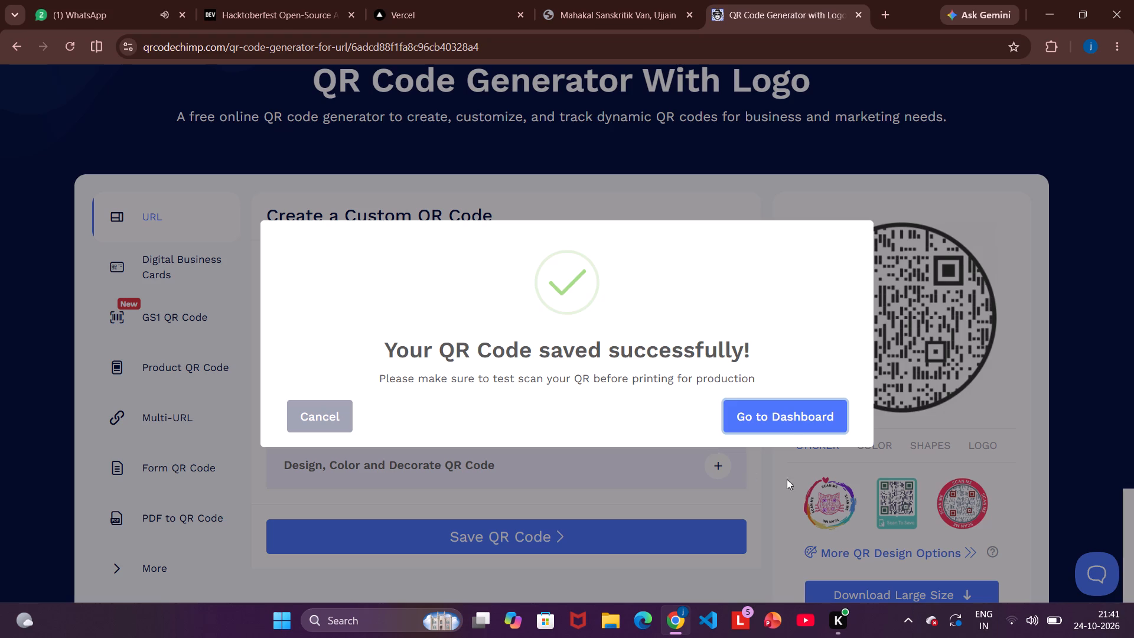
Go to the dashboard's QR Codes List showing the saved Zone 1 code and dismiss the premium demo promotion.
{"action": "left_click", "coordinate": [797, 418]}
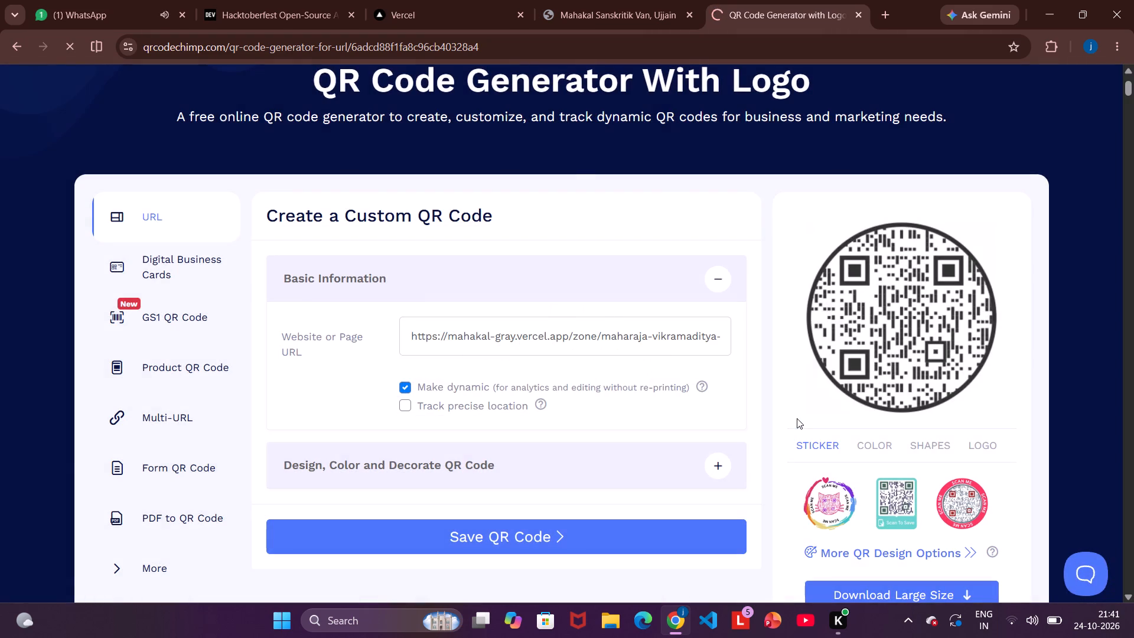
{"action": "scroll", "coordinate": [556, 321], "scroll_direction": "down", "scroll_amount": 2}
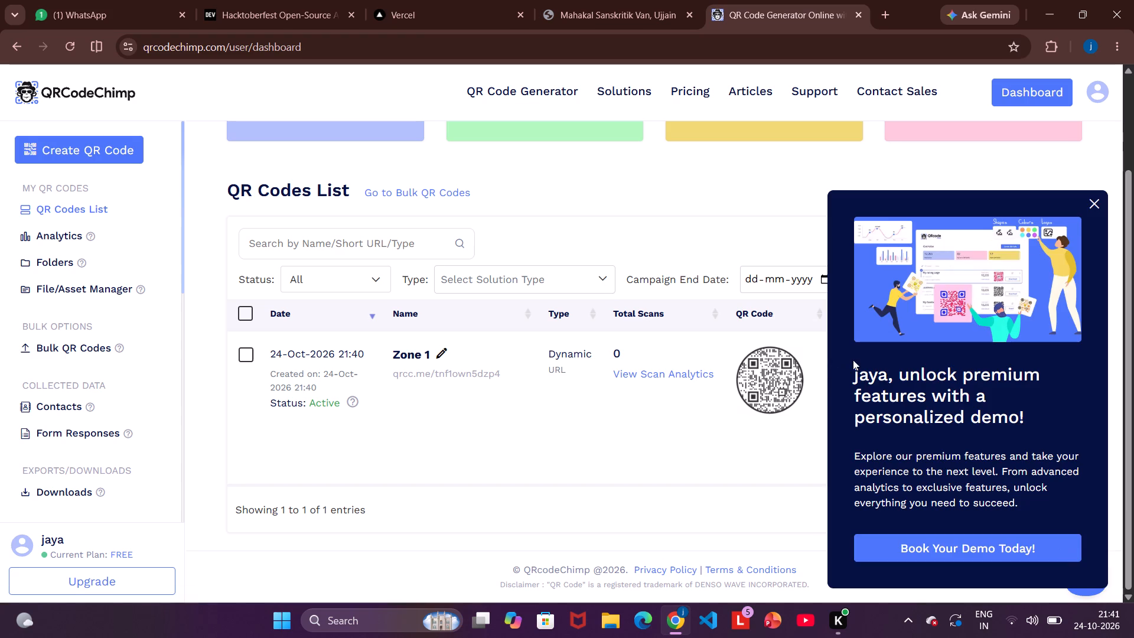
{"action": "left_click", "coordinate": [1091, 209]}
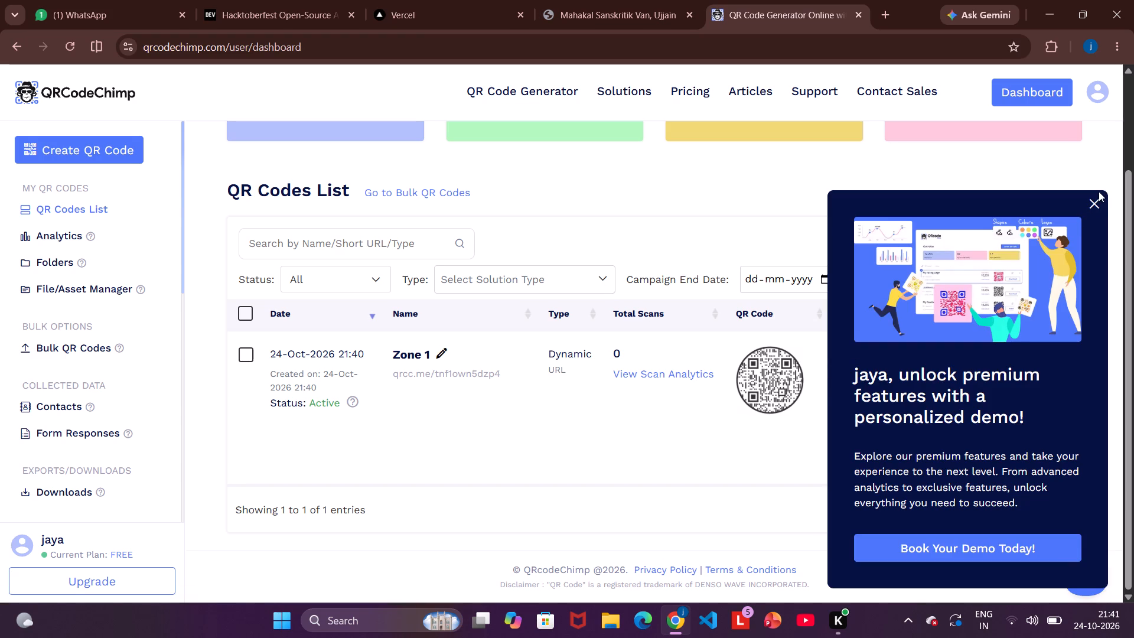
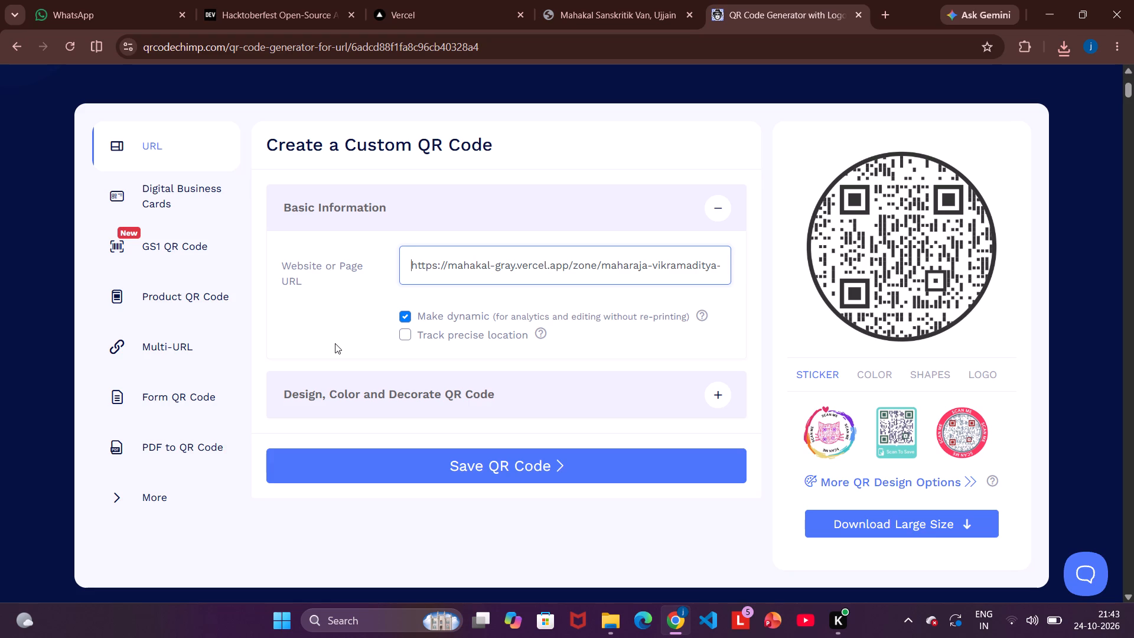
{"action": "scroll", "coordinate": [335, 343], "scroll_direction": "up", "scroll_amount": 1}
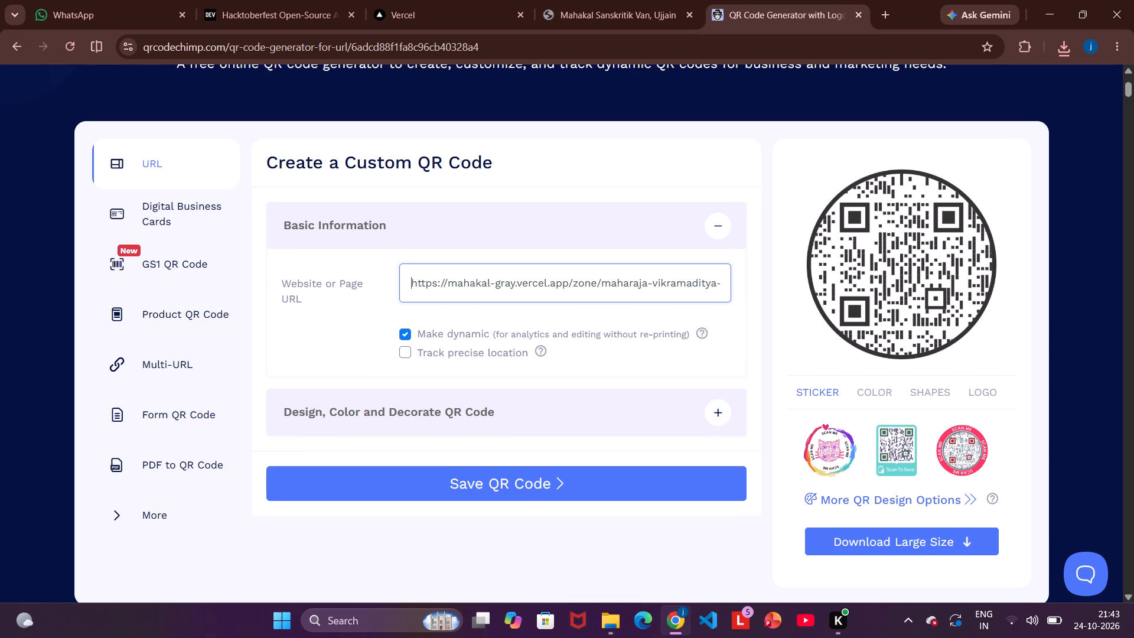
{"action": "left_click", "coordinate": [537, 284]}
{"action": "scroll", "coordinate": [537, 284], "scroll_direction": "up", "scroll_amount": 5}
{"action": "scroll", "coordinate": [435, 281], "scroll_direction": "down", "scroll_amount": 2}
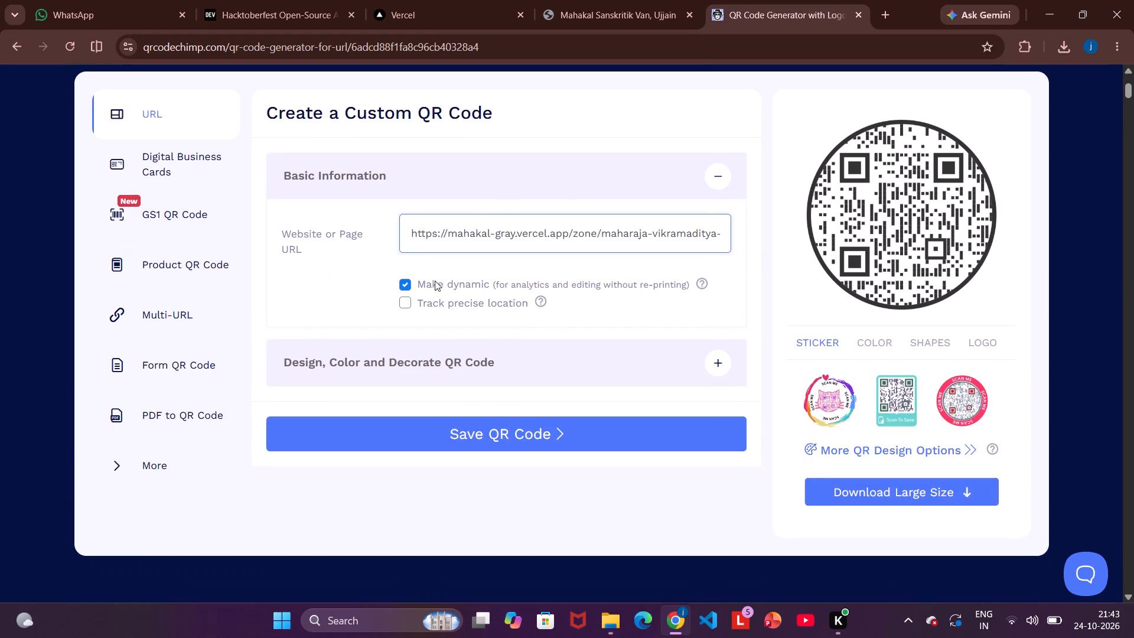
Start a new blank custom QR code of the URL type in QRCodeChimp.
{"action": "scroll", "coordinate": [435, 281], "scroll_direction": "down", "scroll_amount": 1}
{"action": "left_click", "coordinate": [177, 113]}
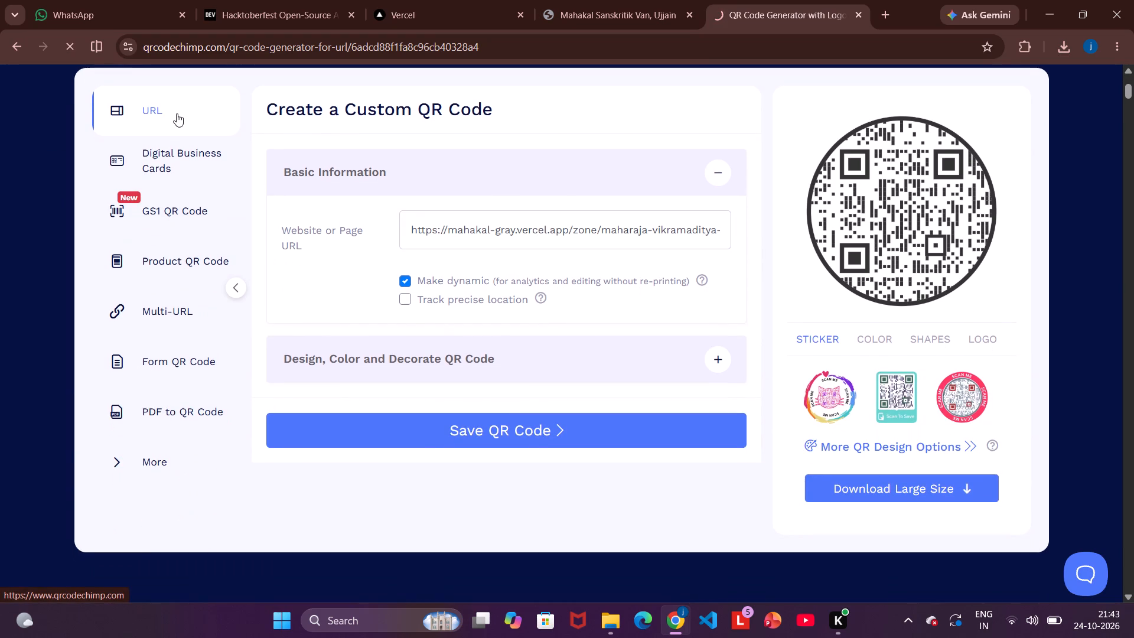
{"action": "scroll", "coordinate": [369, 471], "scroll_direction": "down", "scroll_amount": 3}
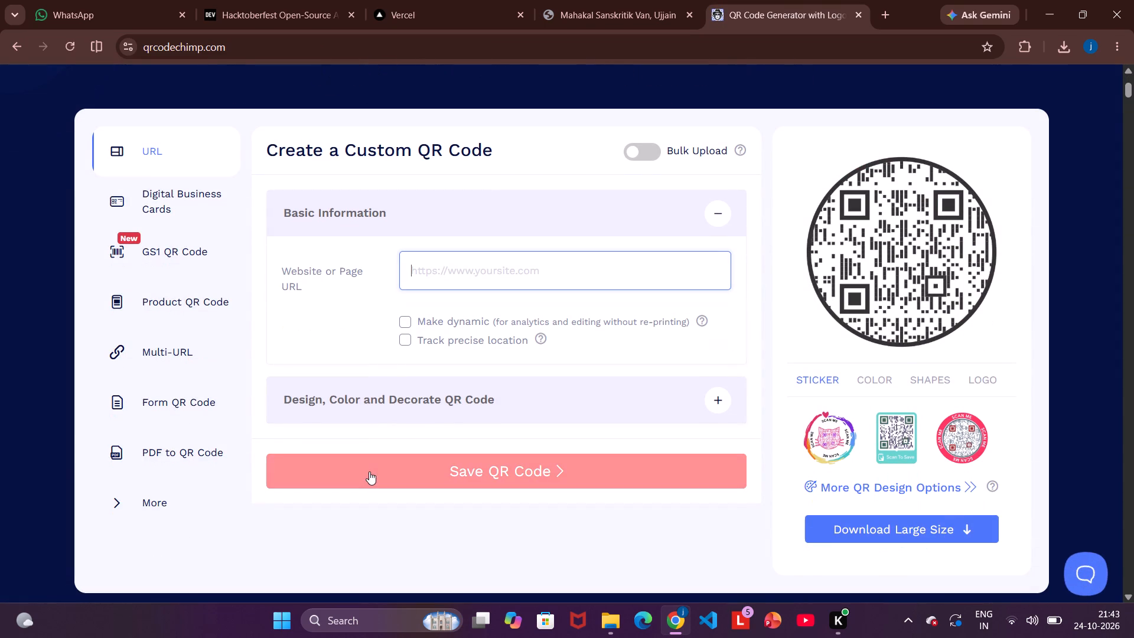
Switch to the Mahakal Sanskritik Van site and open the Maharishi Sandipani Ashram Kshetra (Zone 2) page from the zones listing.
{"action": "left_click", "coordinate": [661, 0]}
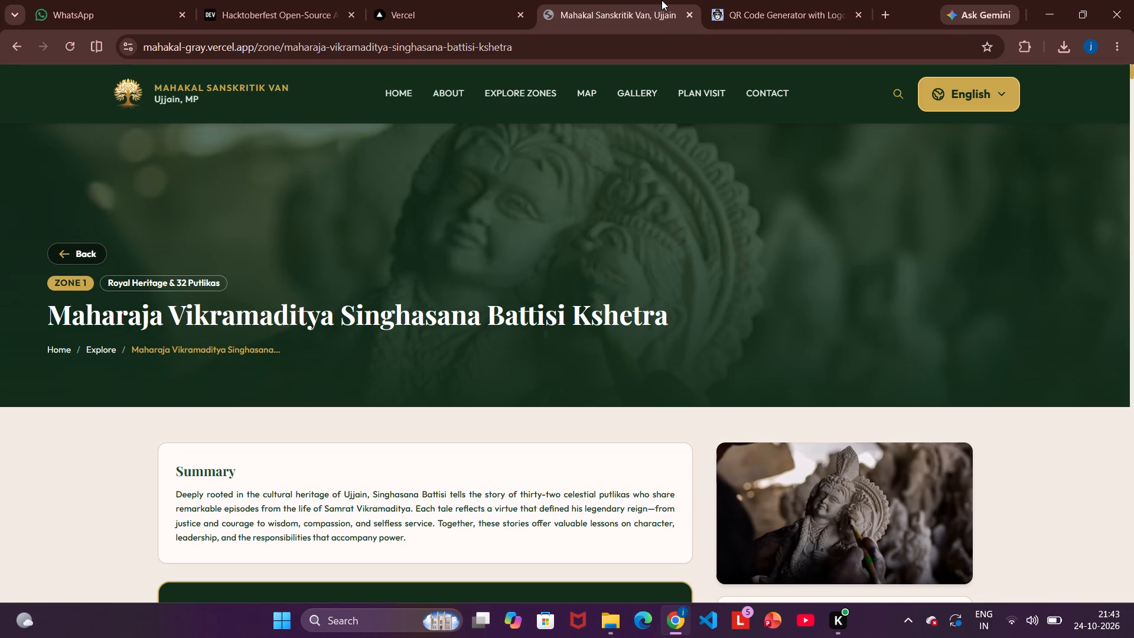
{"action": "scroll", "coordinate": [322, 222], "scroll_direction": "right", "scroll_amount": 1}
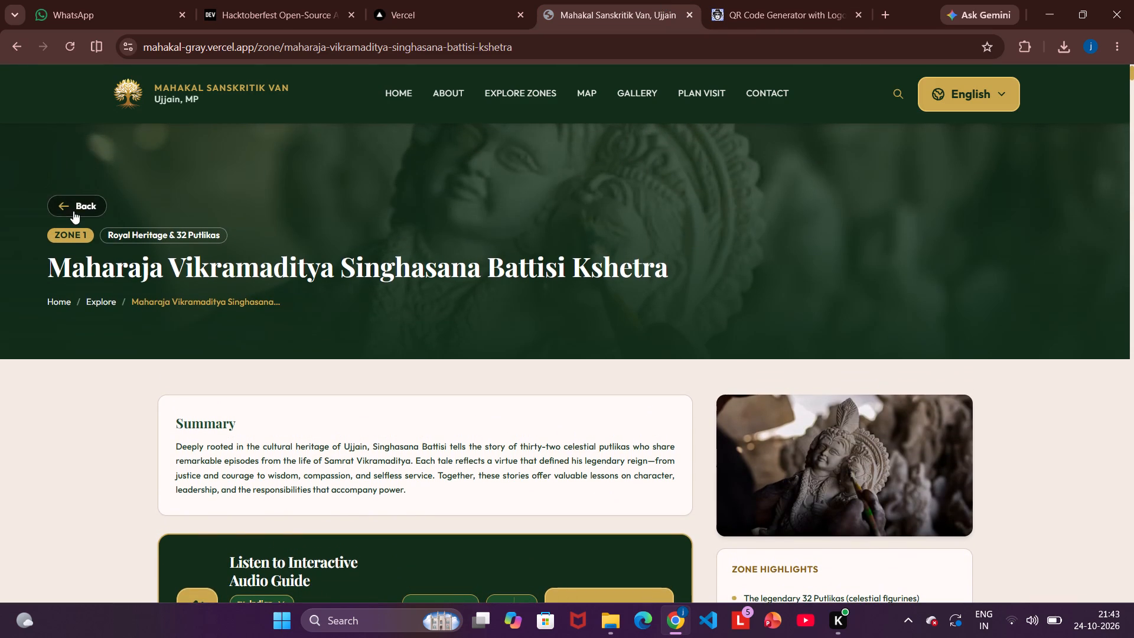
{"action": "left_click", "coordinate": [73, 211]}
{"action": "left_click", "coordinate": [543, 388]}
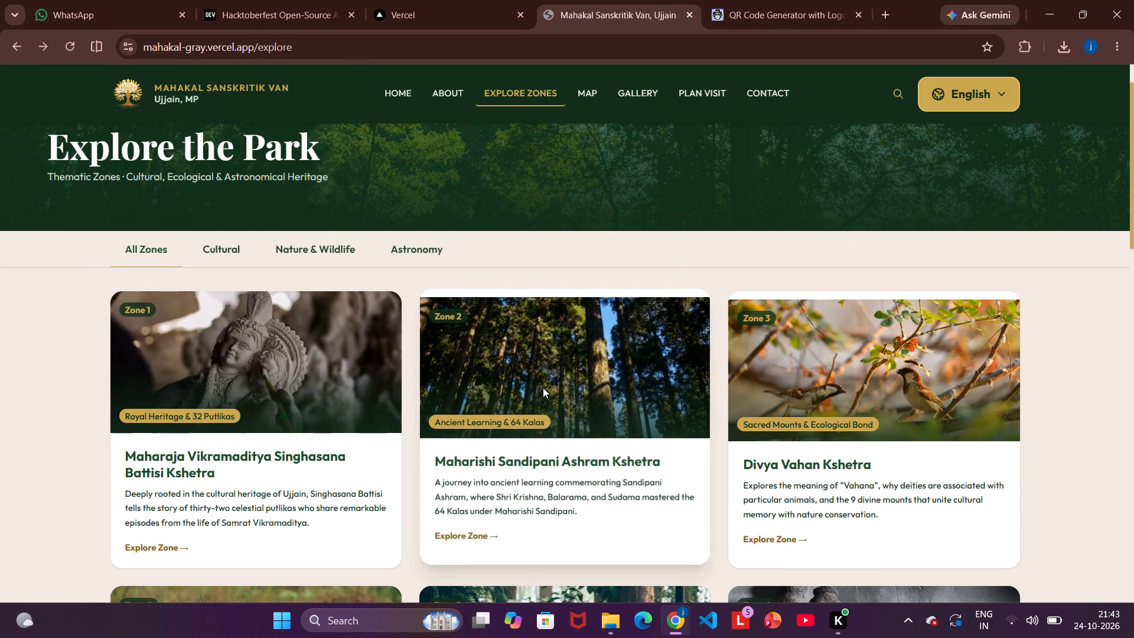
{"action": "scroll", "coordinate": [365, 377], "scroll_direction": "down", "scroll_amount": 3}
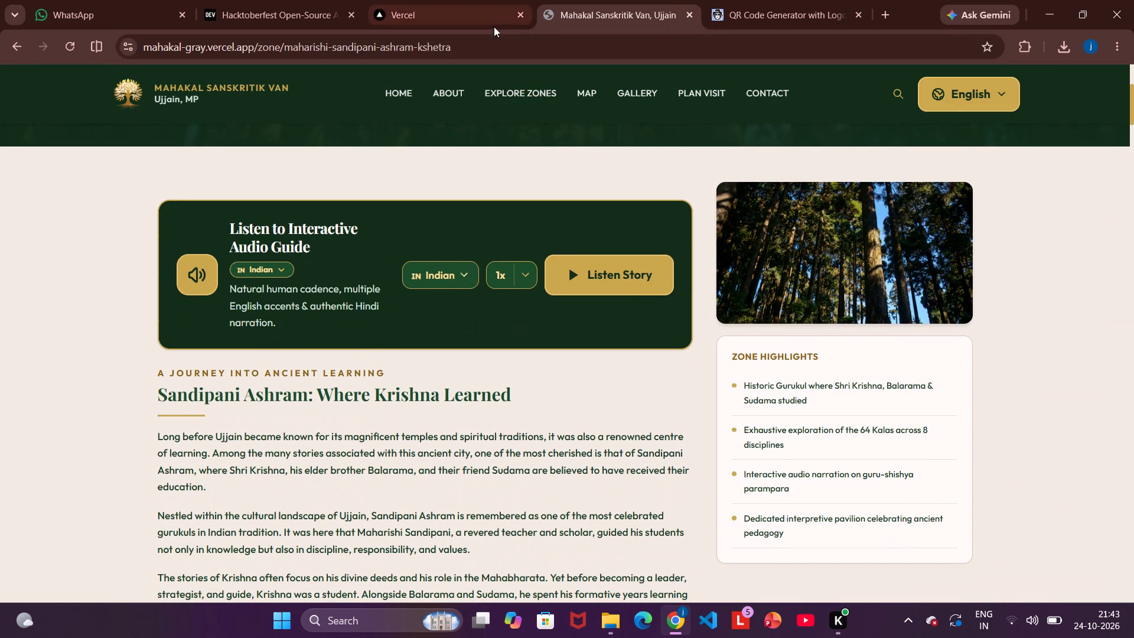
Copy the Zone 2 page's web address and paste it as the website URL of the new QR code in QRCodeChimp.
{"action": "left_click", "coordinate": [494, 38]}
{"action": "key", "text": "ctrl+c"}
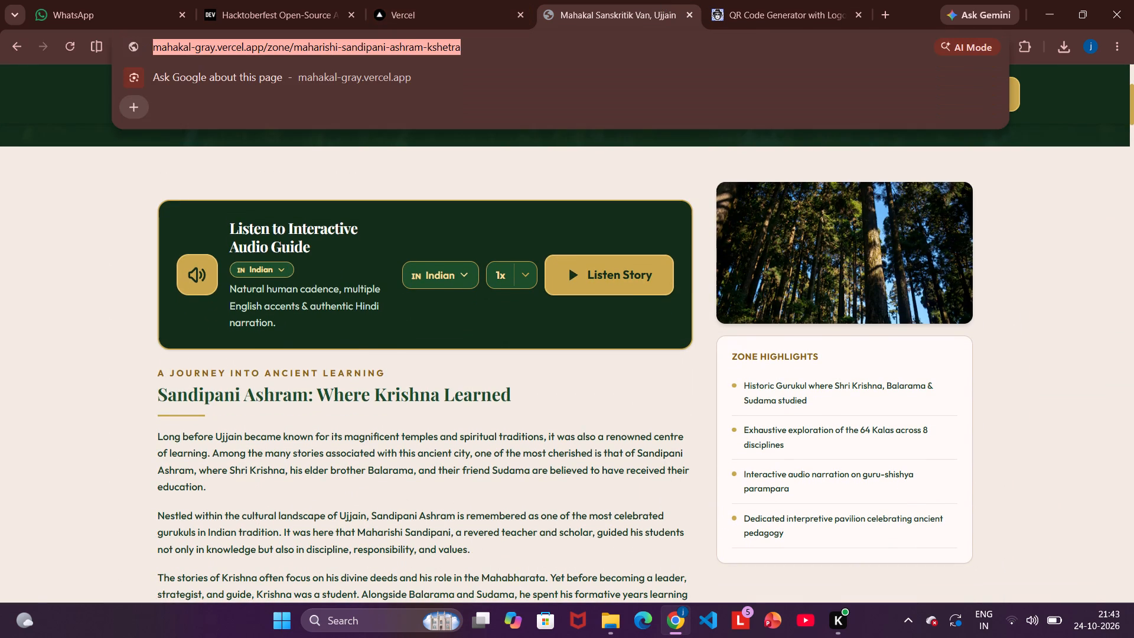
{"action": "key", "text": "ctrl+c"}
{"action": "left_click", "coordinate": [265, 178]}
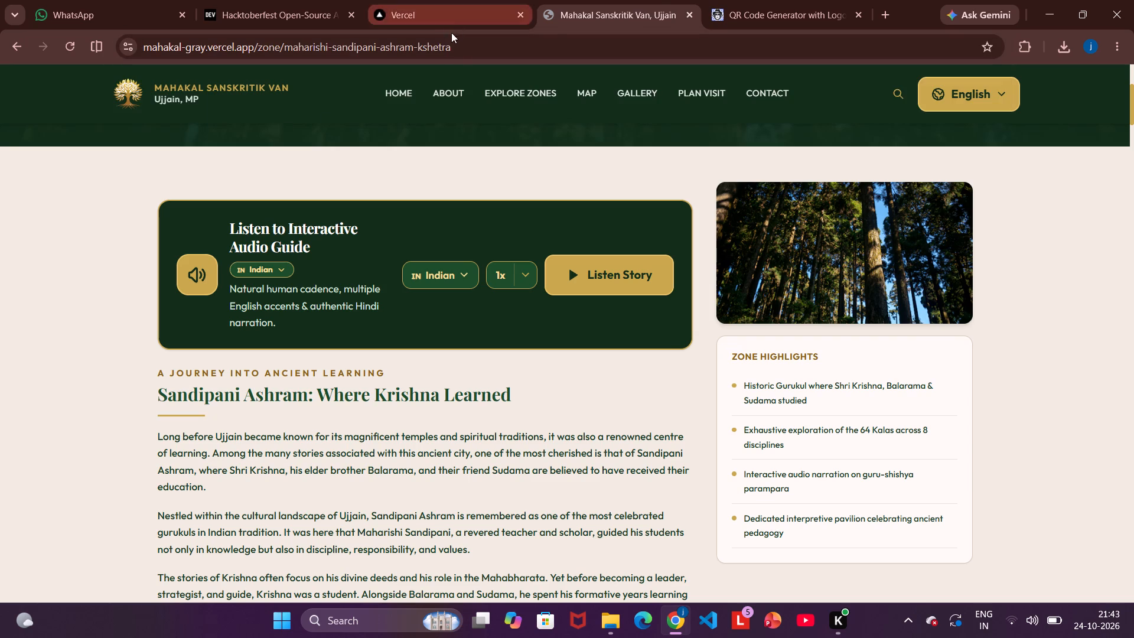
{"action": "left_click", "coordinate": [657, 0]}
{"action": "left_click", "coordinate": [750, 0]}
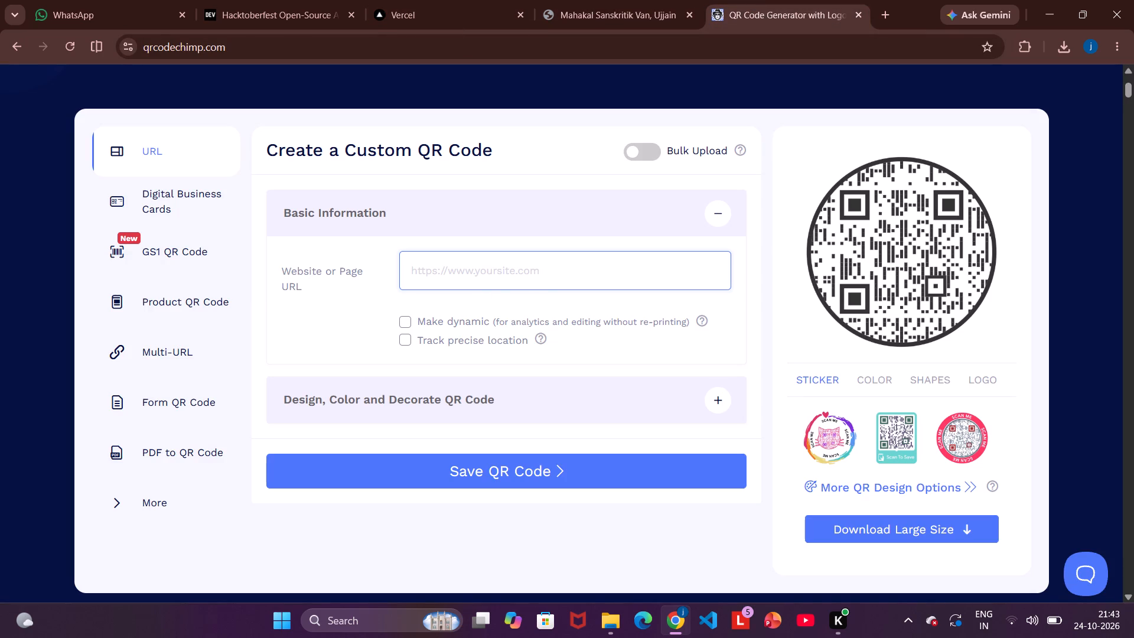
{"action": "key", "text": "ctrl+v"}
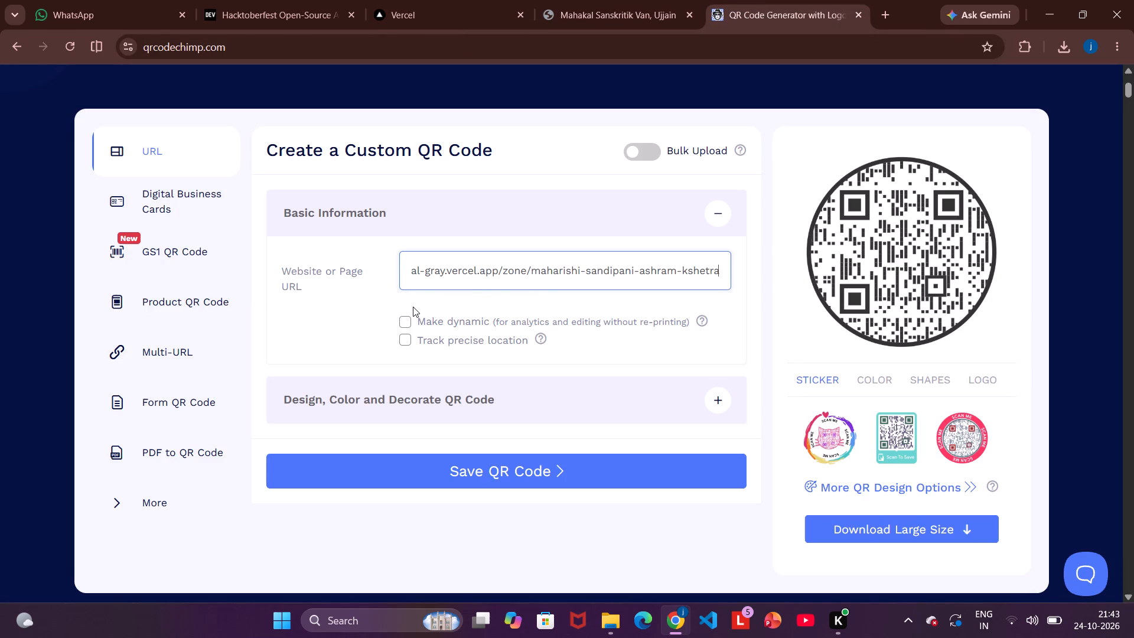
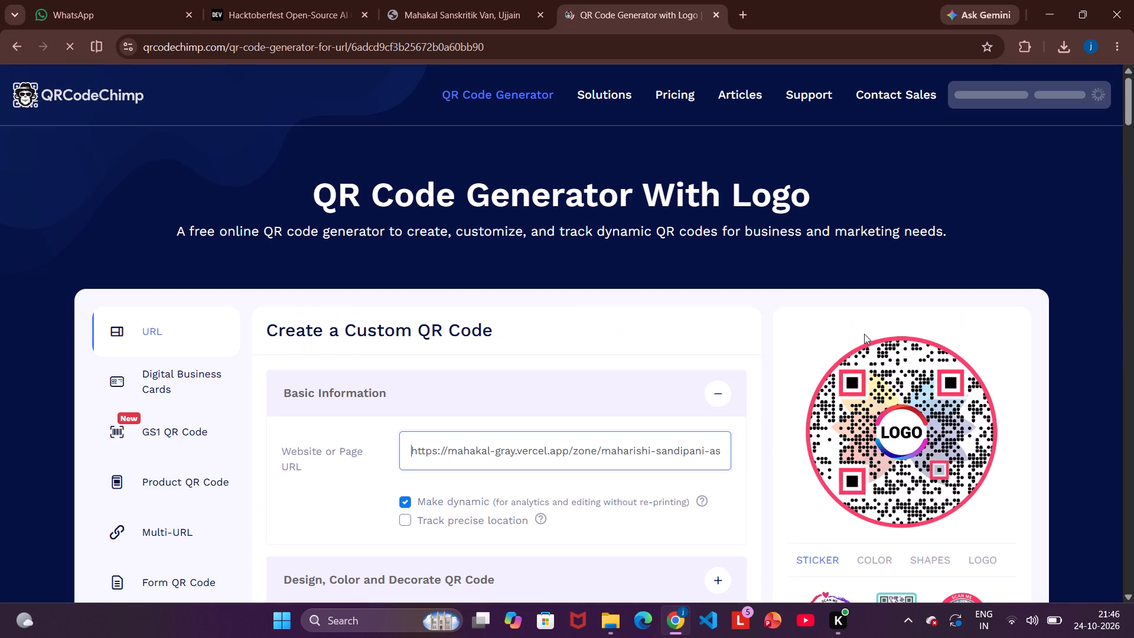
Open the shape customization options for the dynamic QR code's design.
{"action": "scroll", "coordinate": [676, 450], "scroll_direction": "down", "scroll_amount": 2}
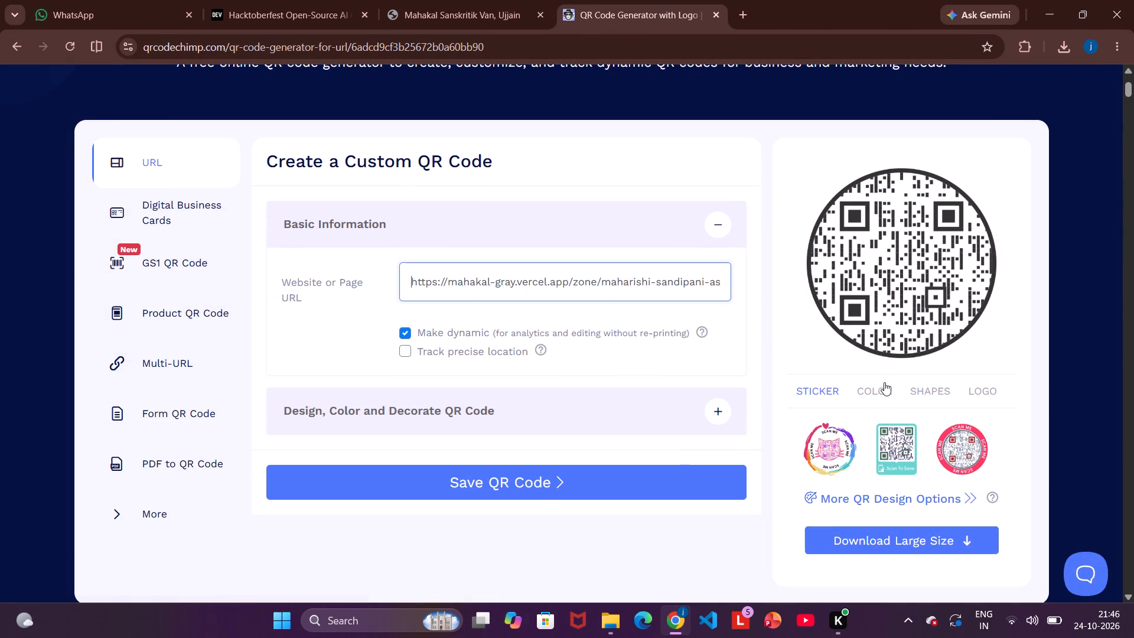
{"action": "left_click", "coordinate": [936, 391]}
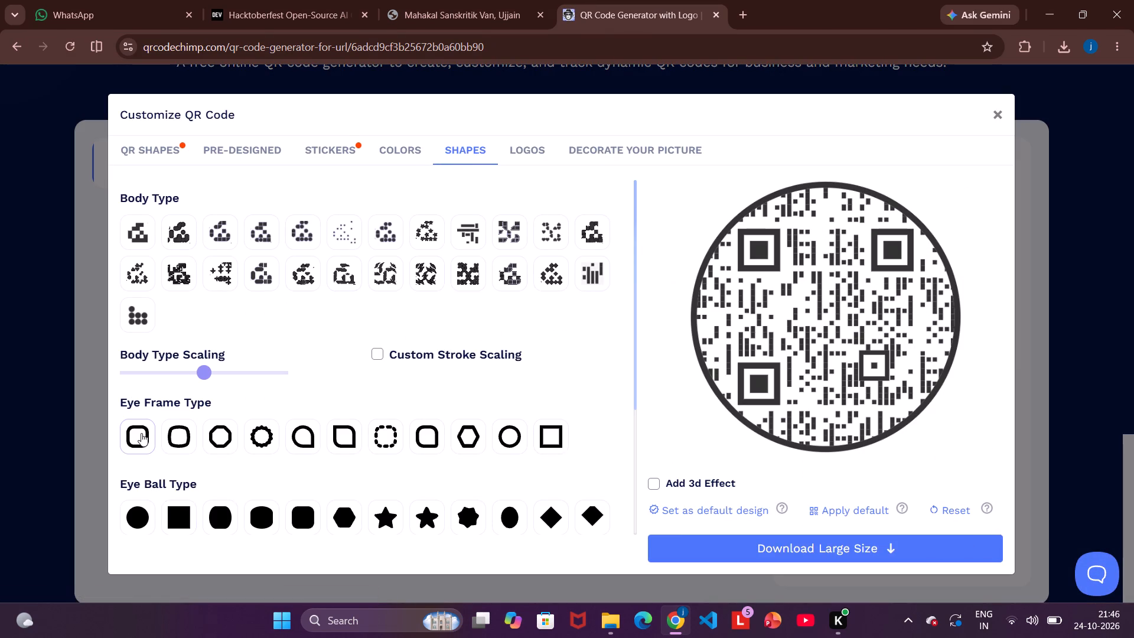
Set the QR code's eye frame type to the square outline and its eye ball type to the solid square.
{"action": "left_click", "coordinate": [566, 434]}
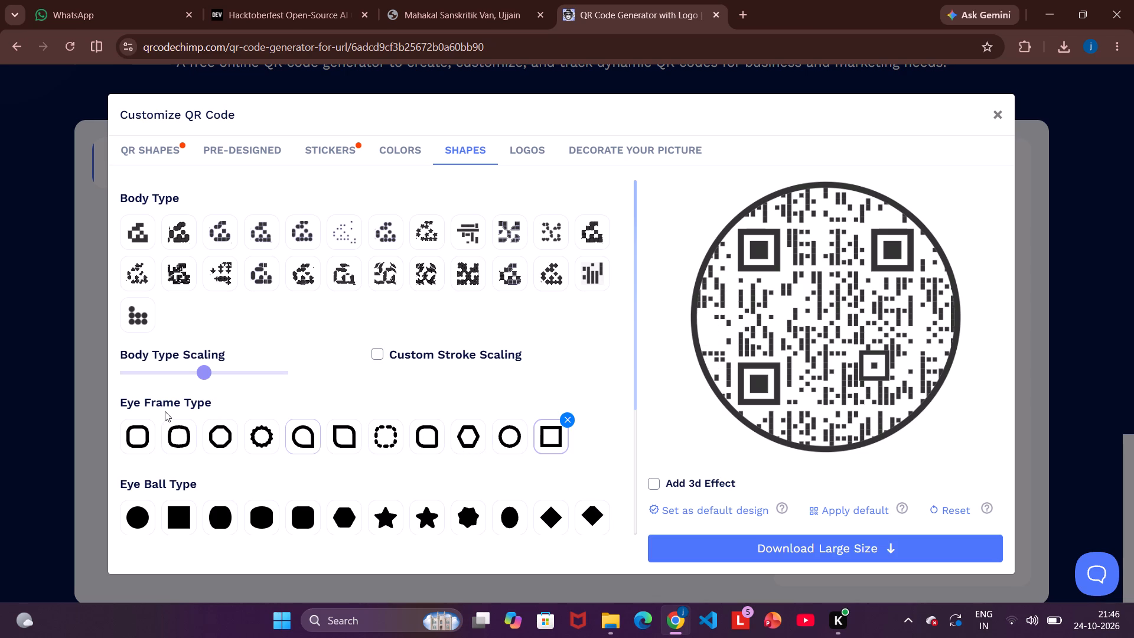
{"action": "left_click", "coordinate": [180, 518]}
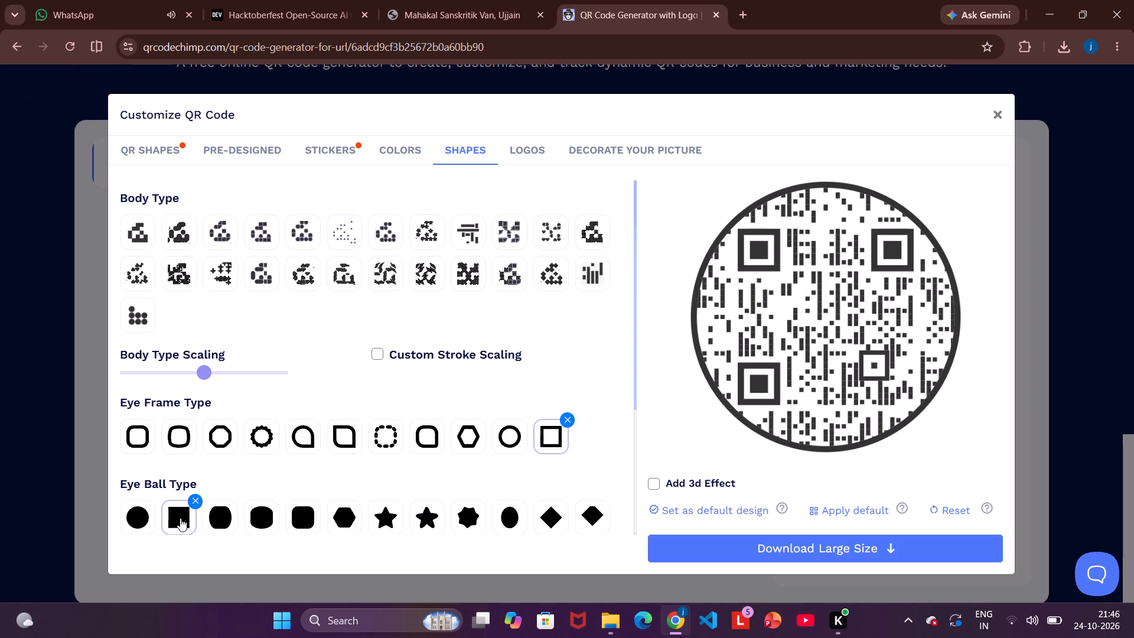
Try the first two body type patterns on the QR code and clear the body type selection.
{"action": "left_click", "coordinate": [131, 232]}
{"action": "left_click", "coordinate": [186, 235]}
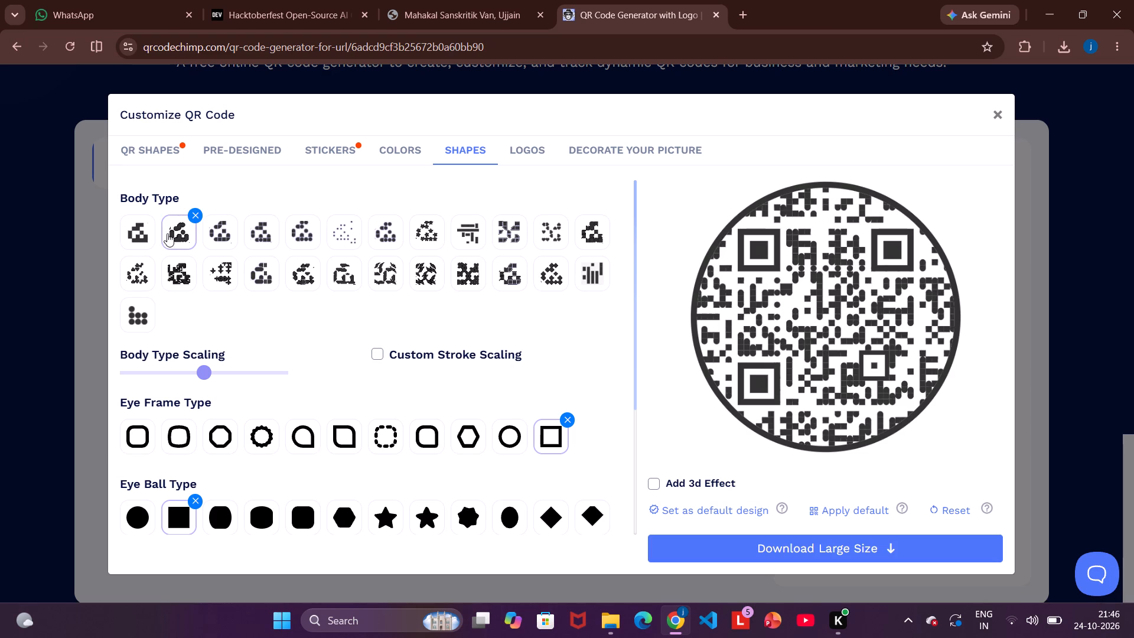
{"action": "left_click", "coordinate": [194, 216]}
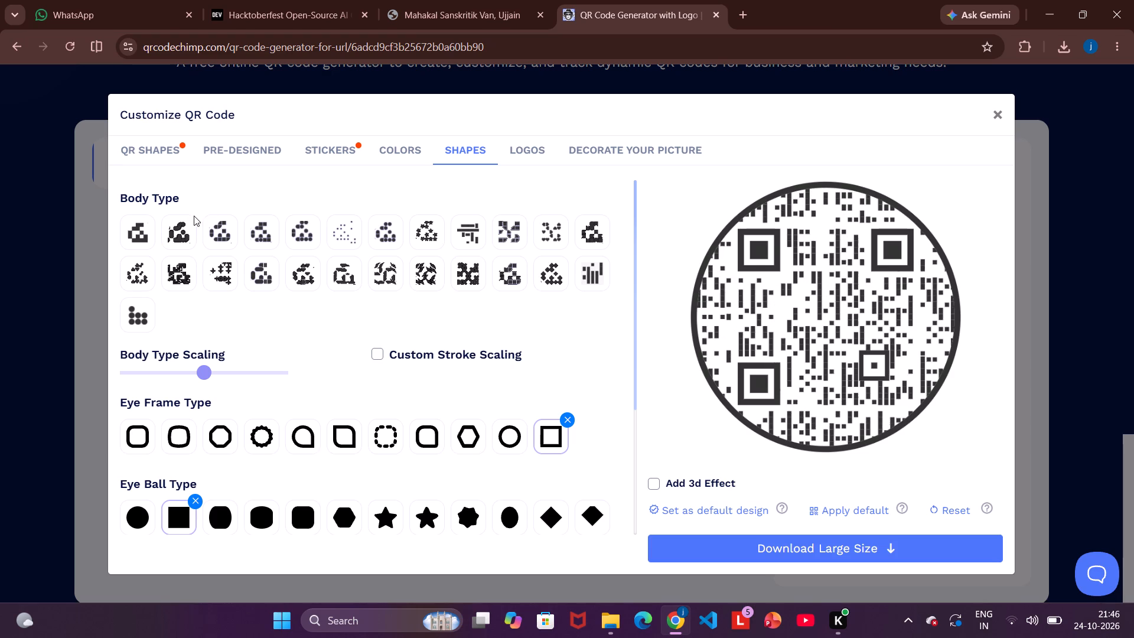
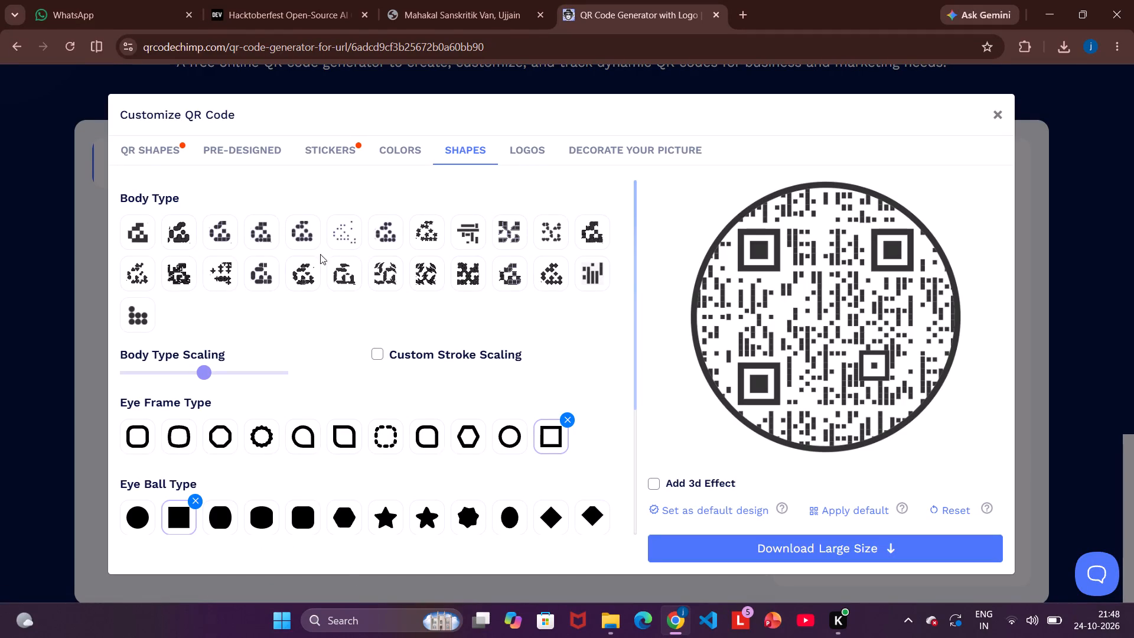
Change the Zone 2 QR code's overall shape from round to the standard square.
{"action": "left_click", "coordinate": [134, 151]}
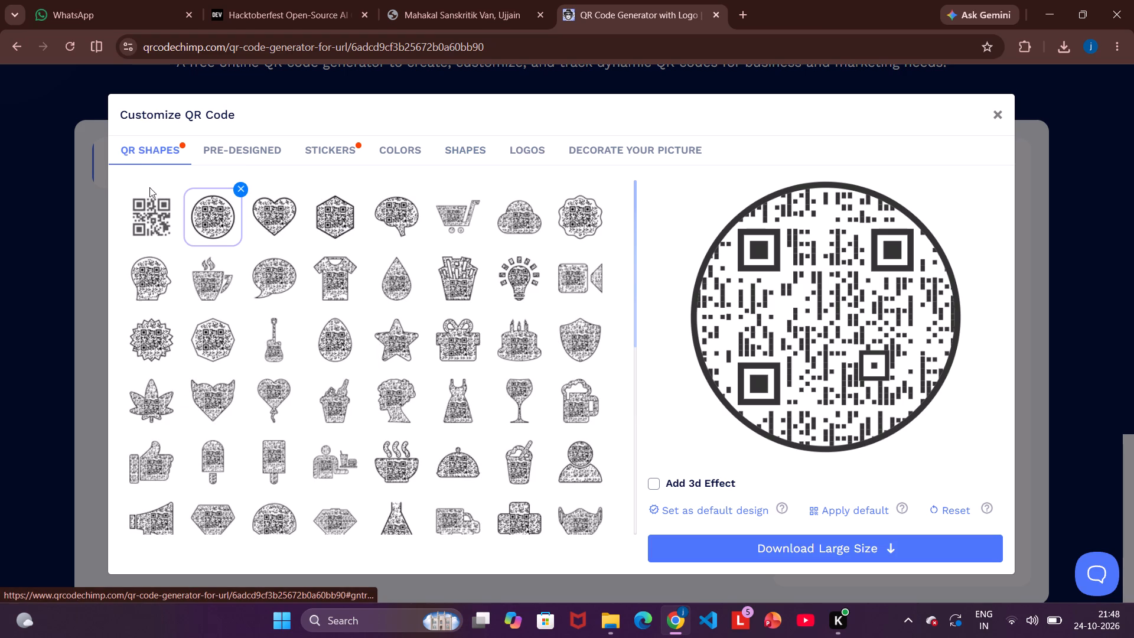
{"action": "left_click", "coordinate": [173, 220]}
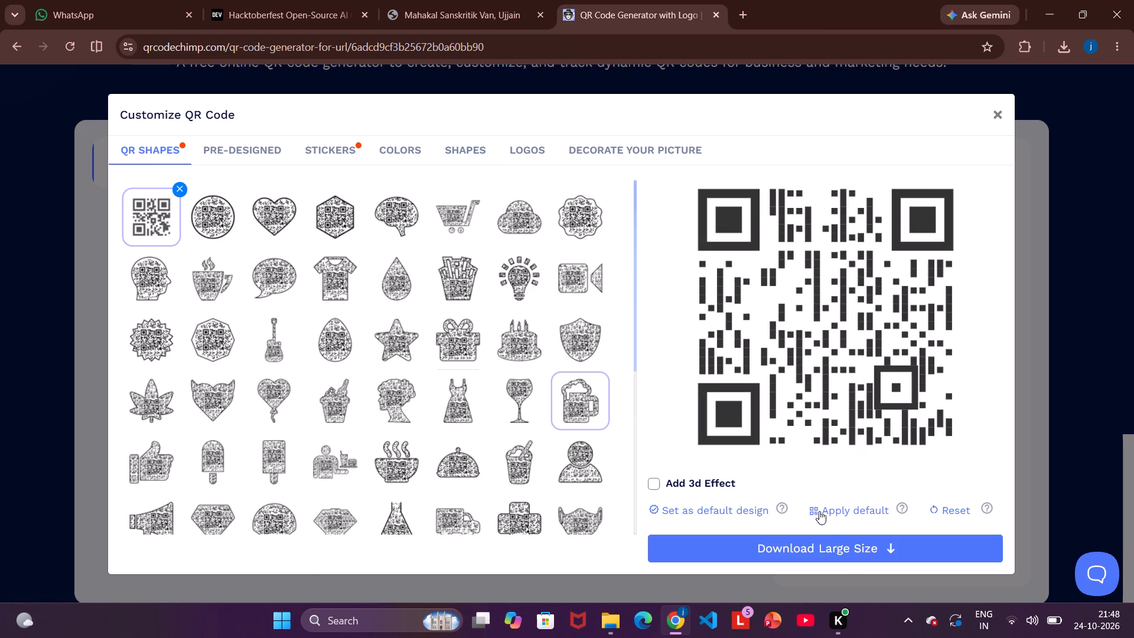
Download the square Zone 2 QR code as a 1024px PNG and close the Visual Studio Code window it opens in.
{"action": "left_click", "coordinate": [844, 556]}
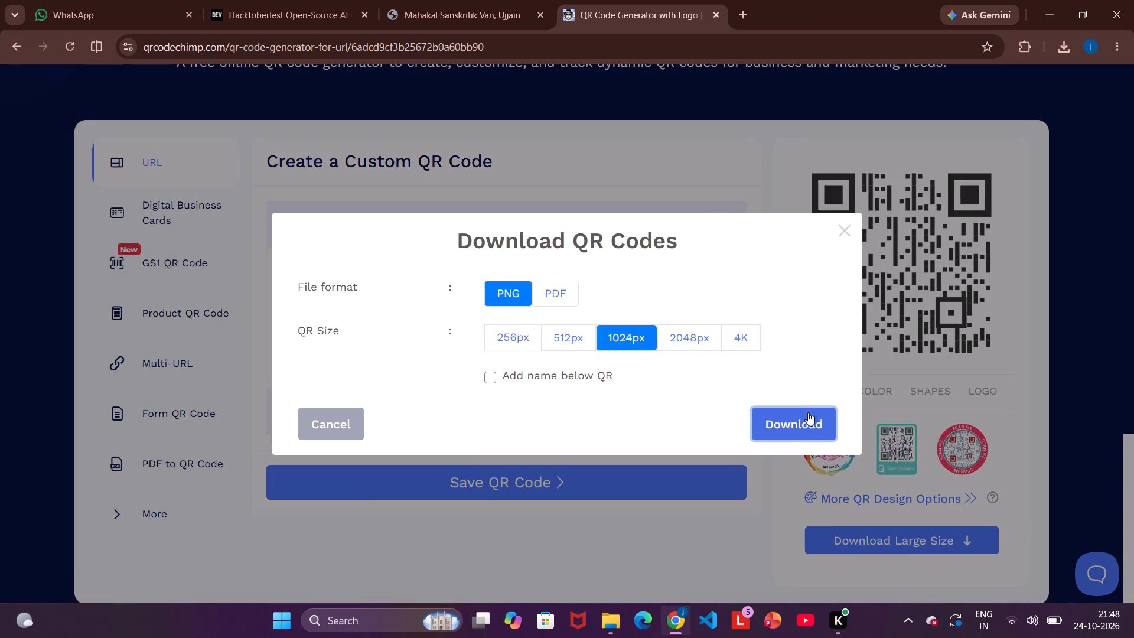
{"action": "left_click", "coordinate": [807, 407]}
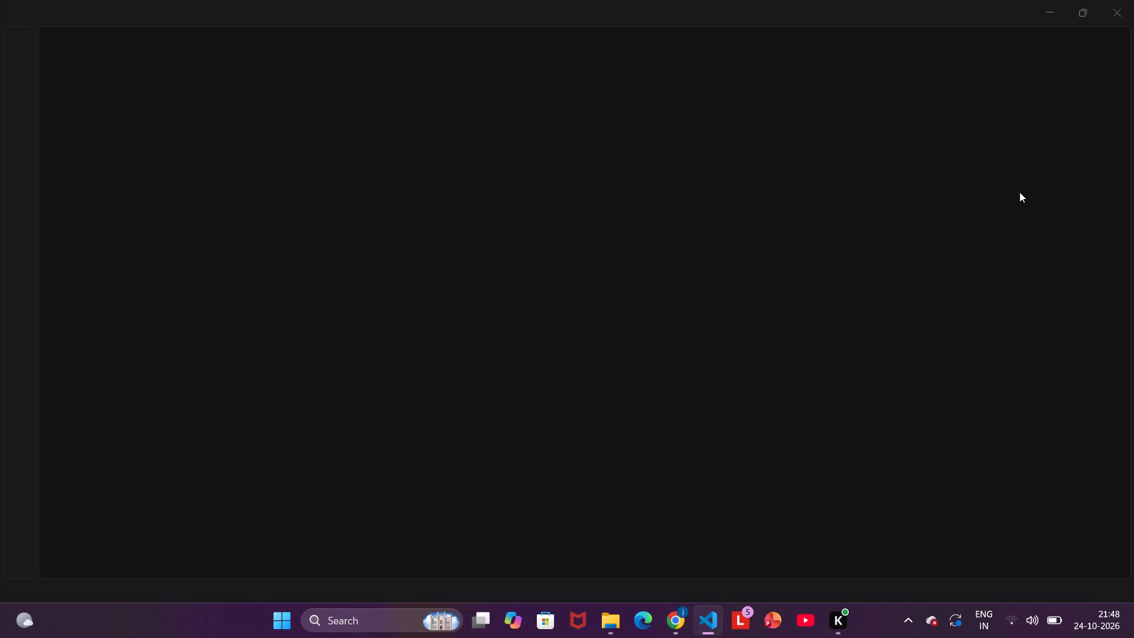
{"action": "left_click", "coordinate": [1130, 5]}
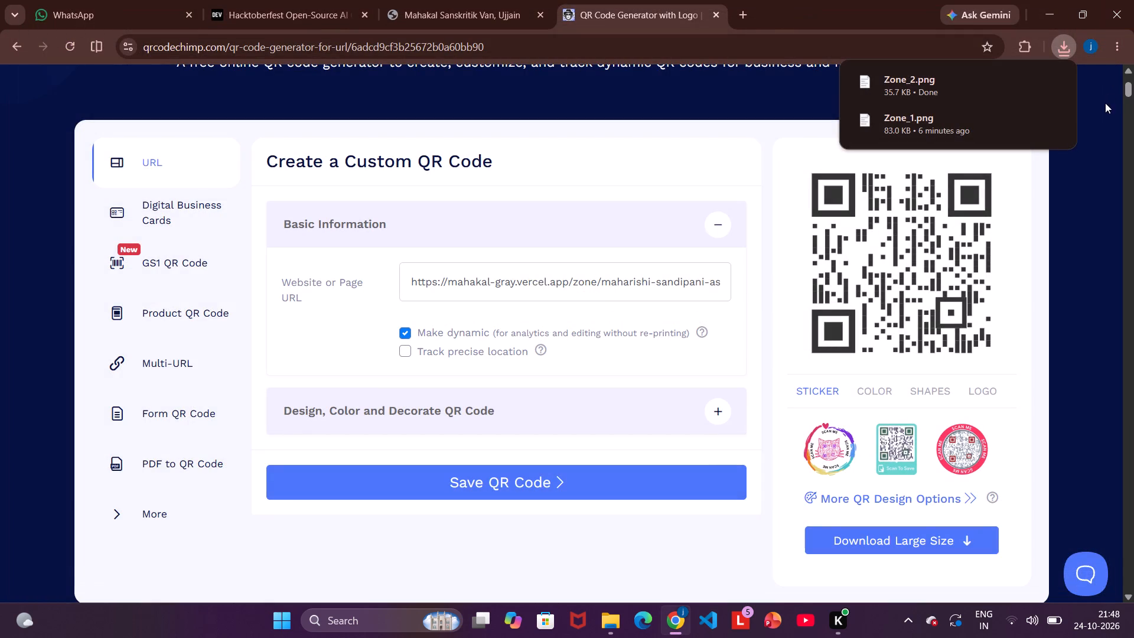
{"action": "left_click", "coordinate": [1092, 146]}
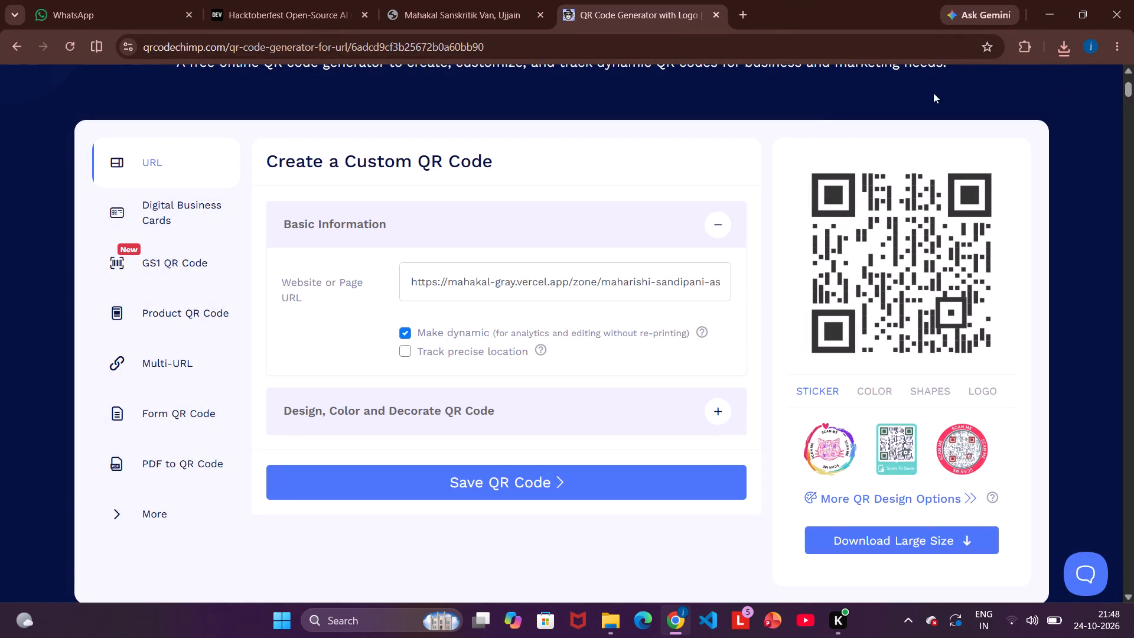
Return to the dashboard, reload it and check the saved designs in the QR codes list.
{"action": "scroll", "coordinate": [582, 197], "scroll_direction": "up", "scroll_amount": 2}
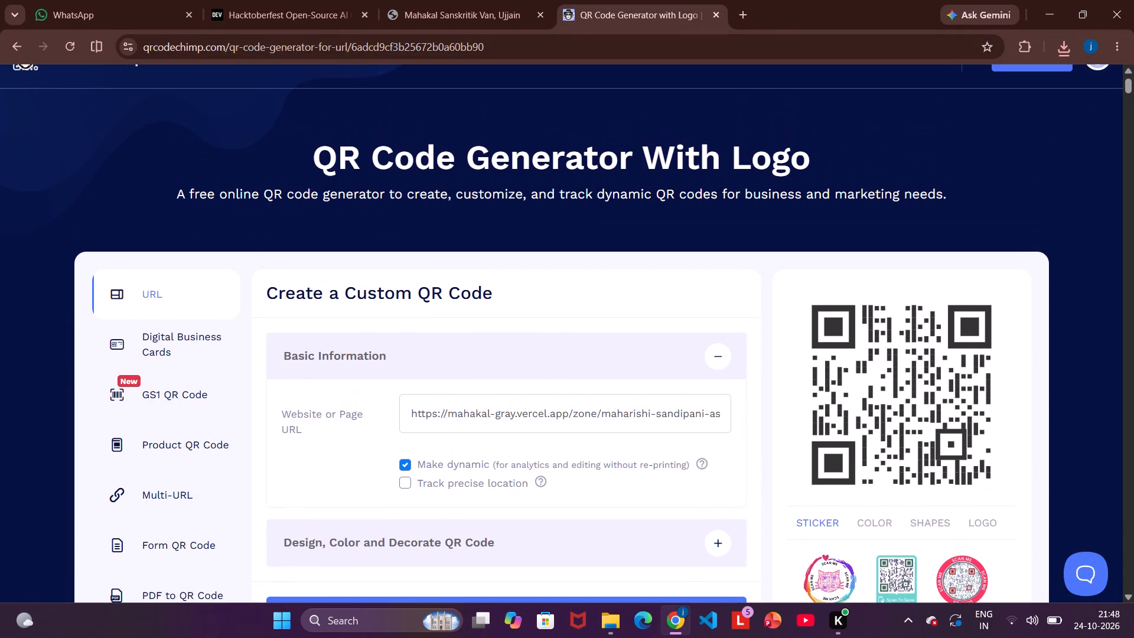
{"action": "scroll", "coordinate": [527, 328], "scroll_direction": "down", "scroll_amount": 4}
{"action": "scroll", "coordinate": [429, 295], "scroll_direction": "up", "scroll_amount": 2}
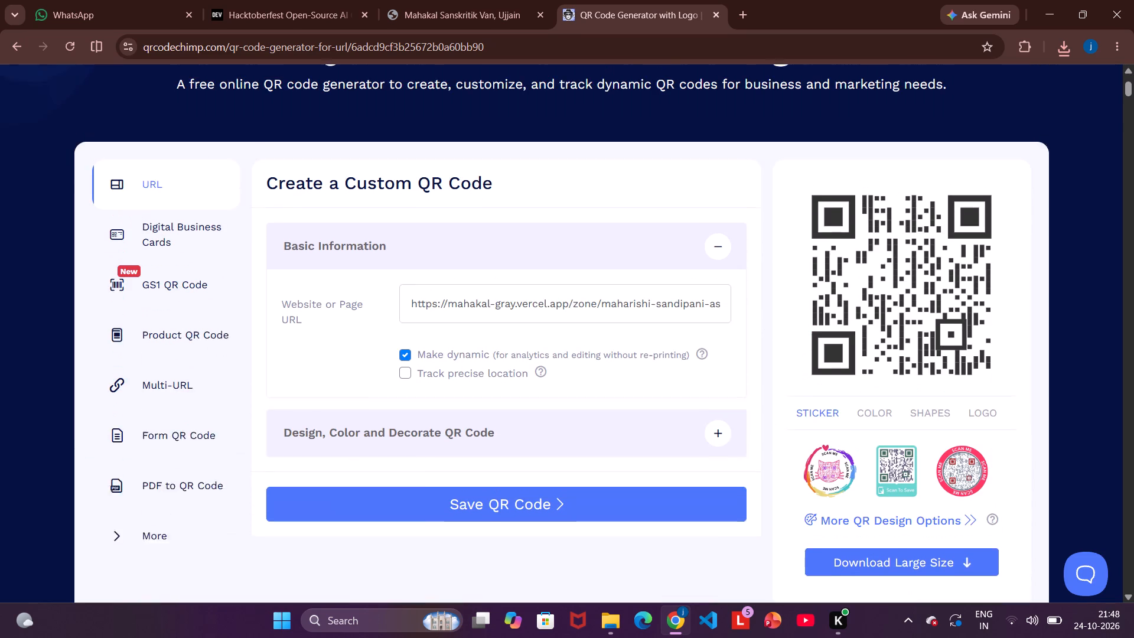
{"action": "left_click", "coordinate": [2, 51]}
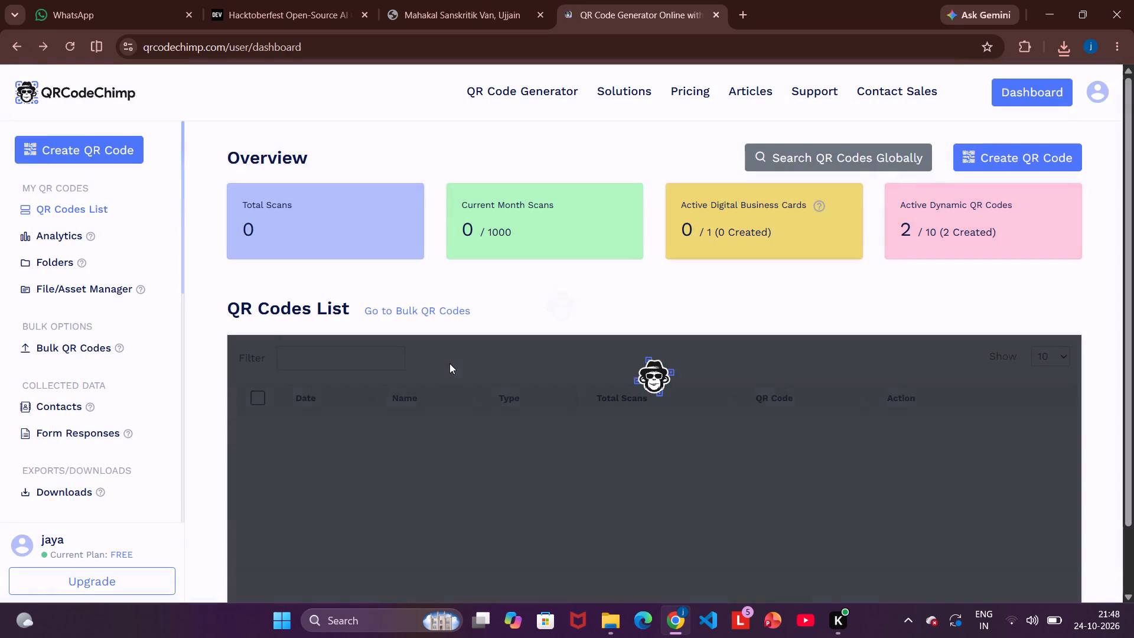
{"action": "scroll", "coordinate": [617, 464], "scroll_direction": "down", "scroll_amount": 3}
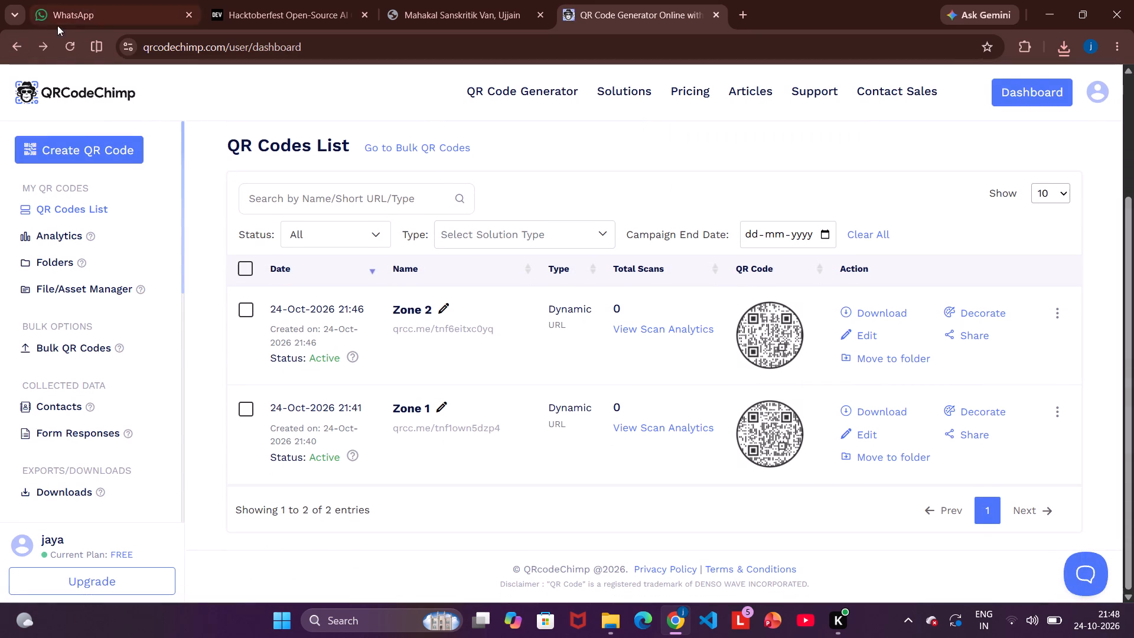
{"action": "left_click", "coordinate": [70, 41]}
{"action": "scroll", "coordinate": [627, 412], "scroll_direction": "down", "scroll_amount": 1}
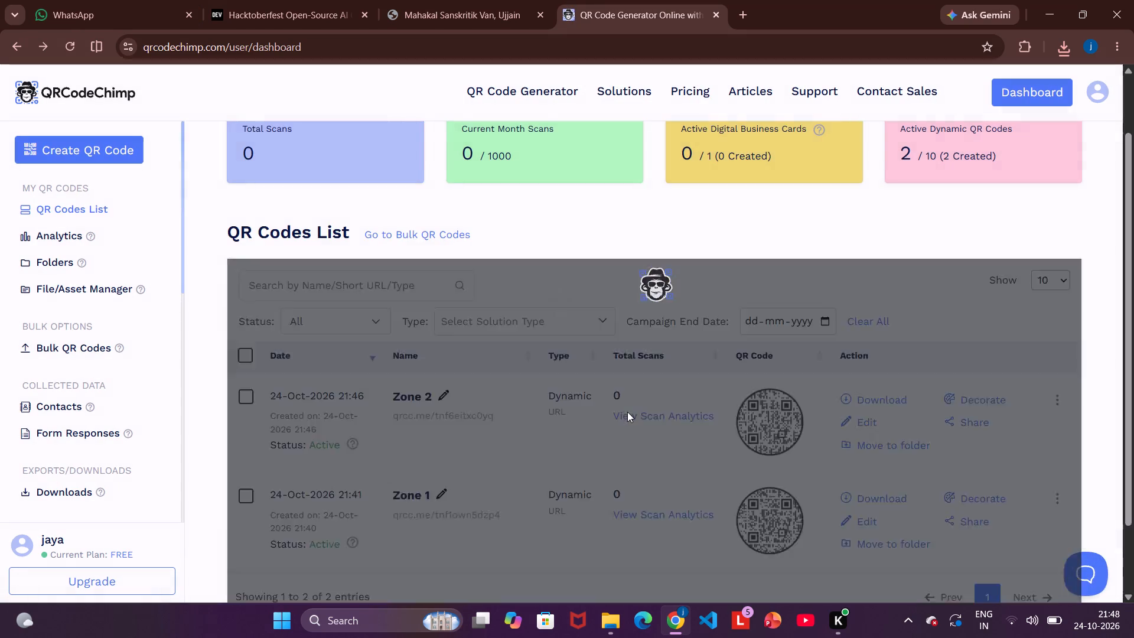
{"action": "scroll", "coordinate": [627, 412], "scroll_direction": "down", "scroll_amount": 2}
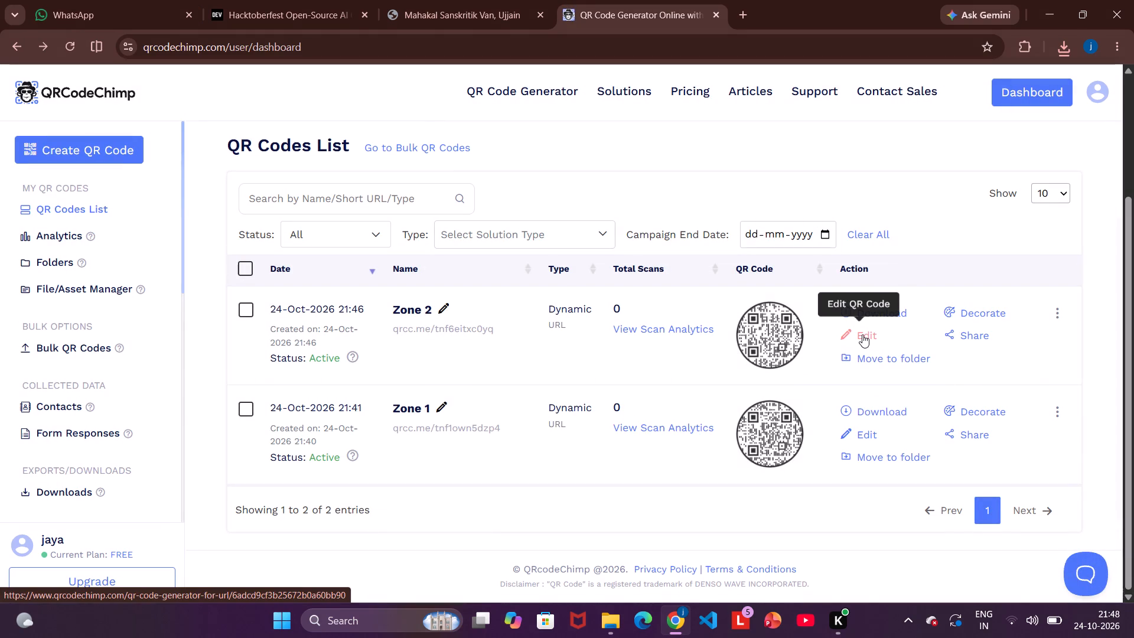
Reopen the Zone 2 QR code for editing and set its overall shape to the standard square.
{"action": "left_click", "coordinate": [862, 334]}
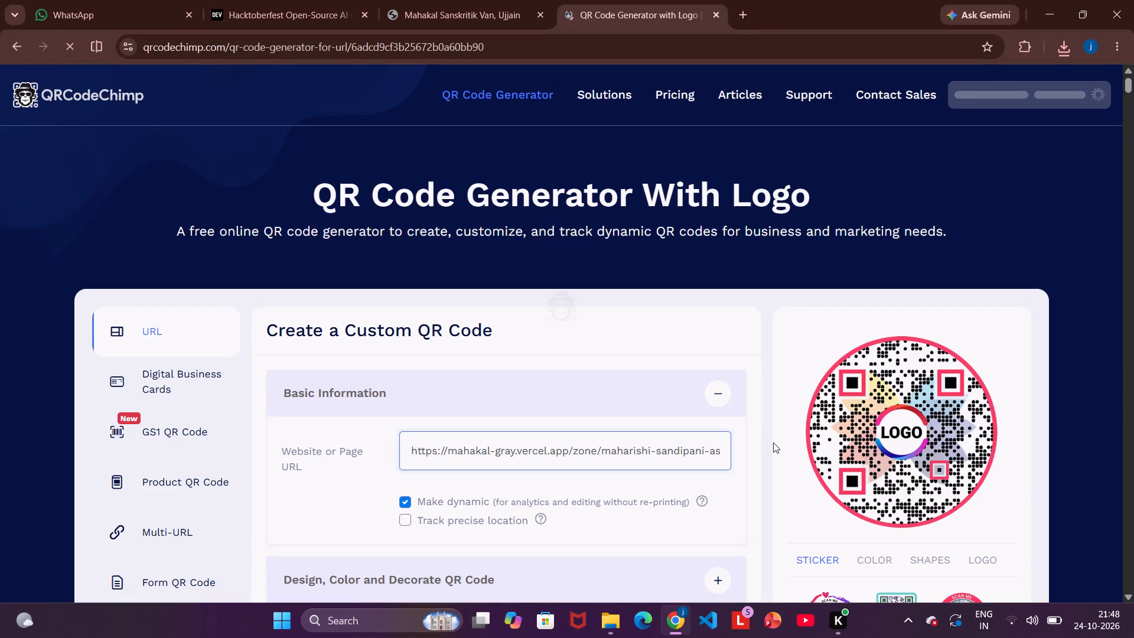
{"action": "scroll", "coordinate": [773, 442], "scroll_direction": "down", "scroll_amount": 4}
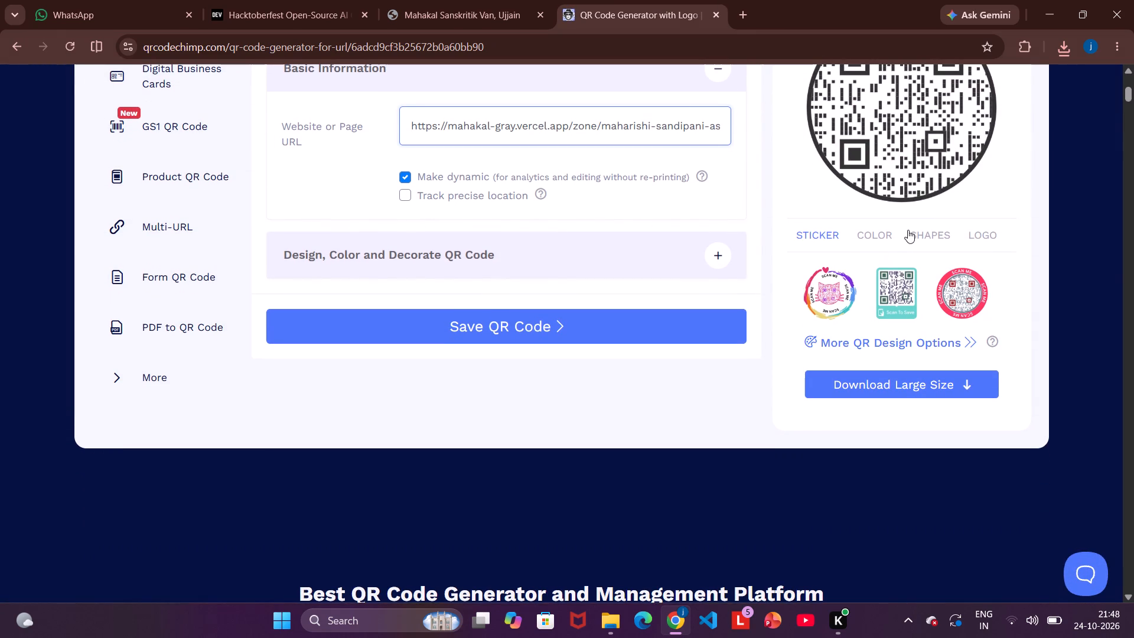
{"action": "left_click", "coordinate": [923, 230]}
{"action": "left_click", "coordinate": [149, 156]}
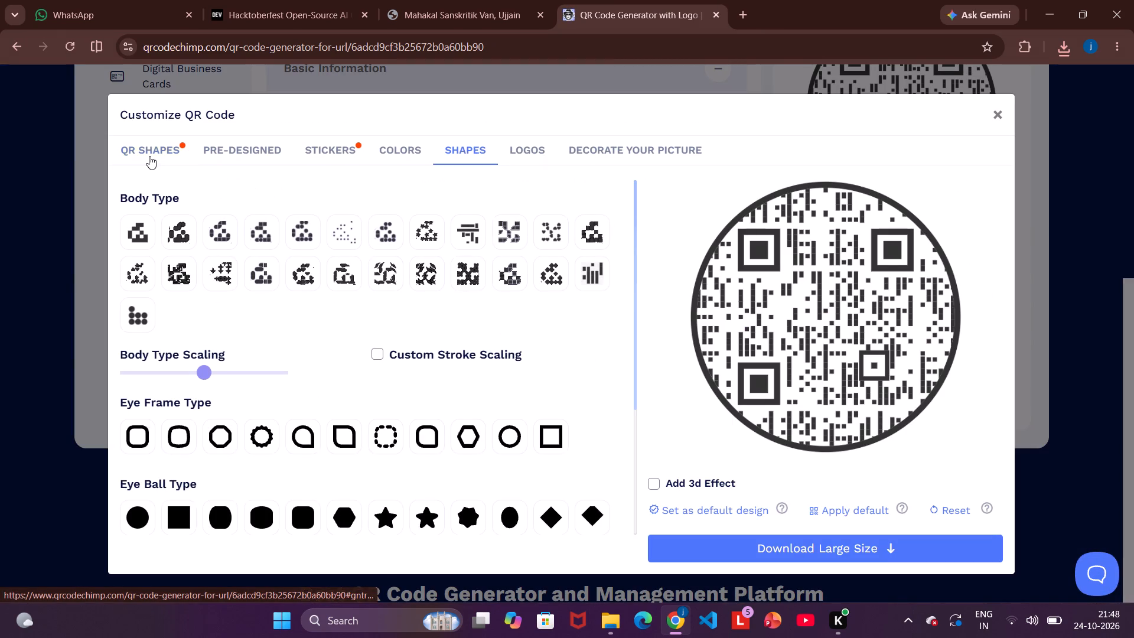
{"action": "left_click", "coordinate": [157, 218]}
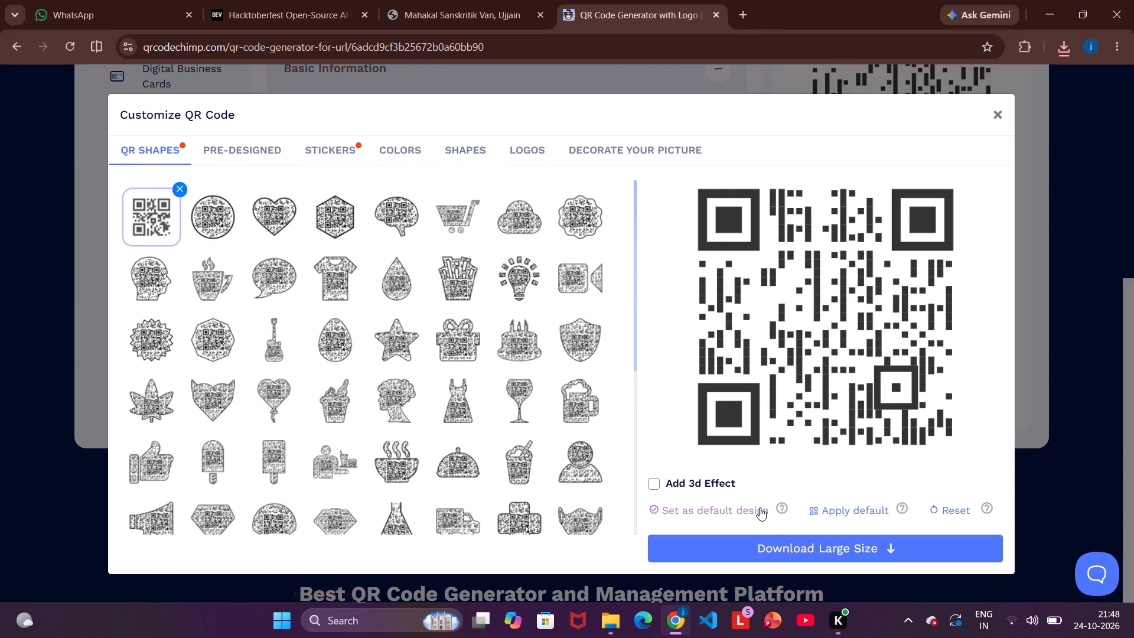
{"action": "scroll", "coordinate": [536, 427], "scroll_direction": "down", "scroll_amount": 5}
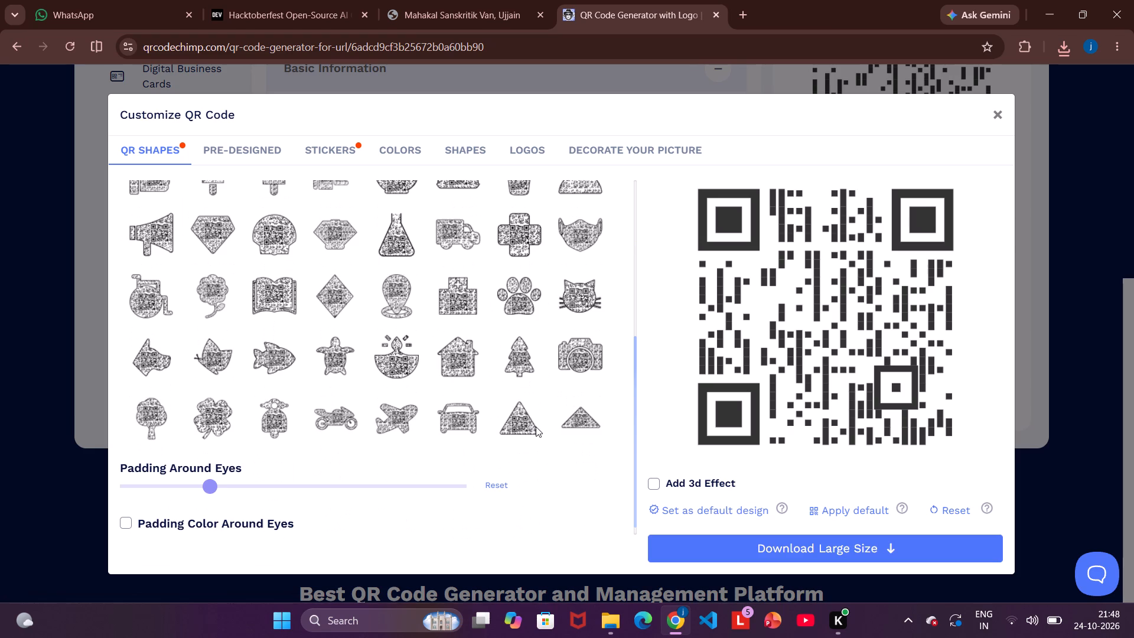
{"action": "scroll", "coordinate": [536, 427], "scroll_direction": "up", "scroll_amount": 6}
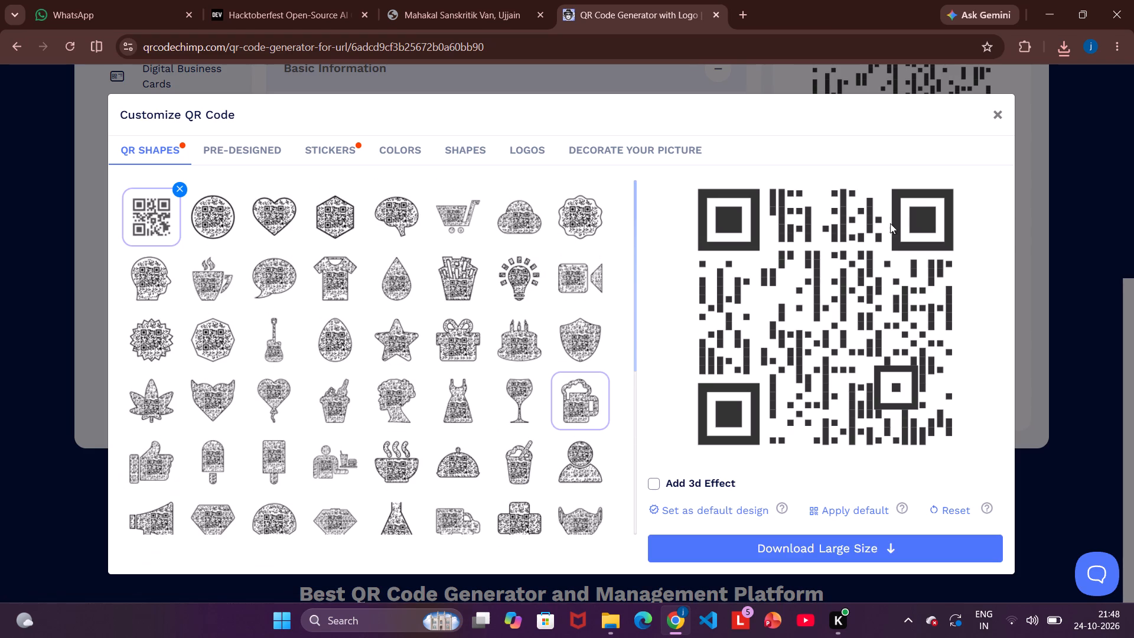
{"action": "left_click", "coordinate": [1001, 113]}
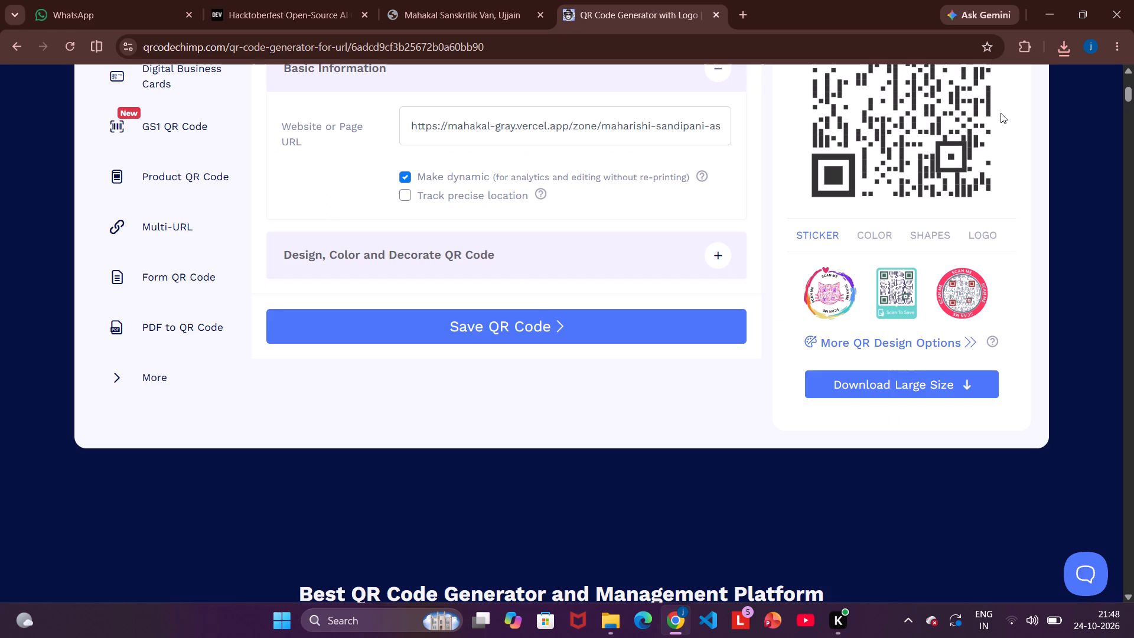
Save the Zone 2 QR code and go to the dashboard.
{"action": "scroll", "coordinate": [816, 265], "scroll_direction": "up", "scroll_amount": 2}
{"action": "scroll", "coordinate": [816, 265], "scroll_direction": "down", "scroll_amount": 1}
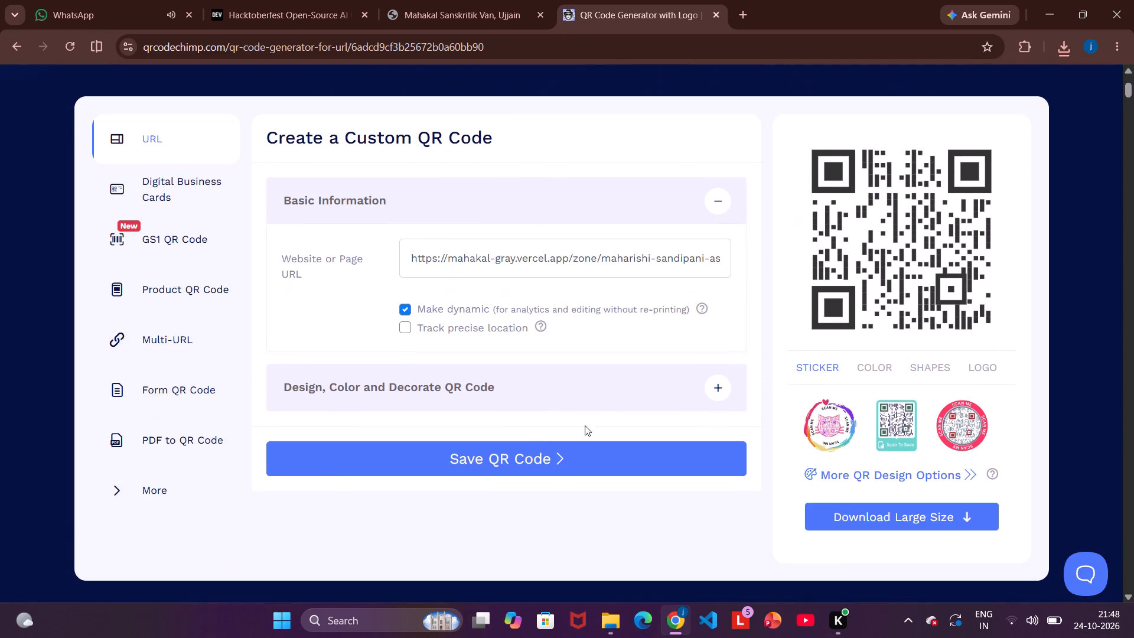
{"action": "left_click", "coordinate": [537, 458]}
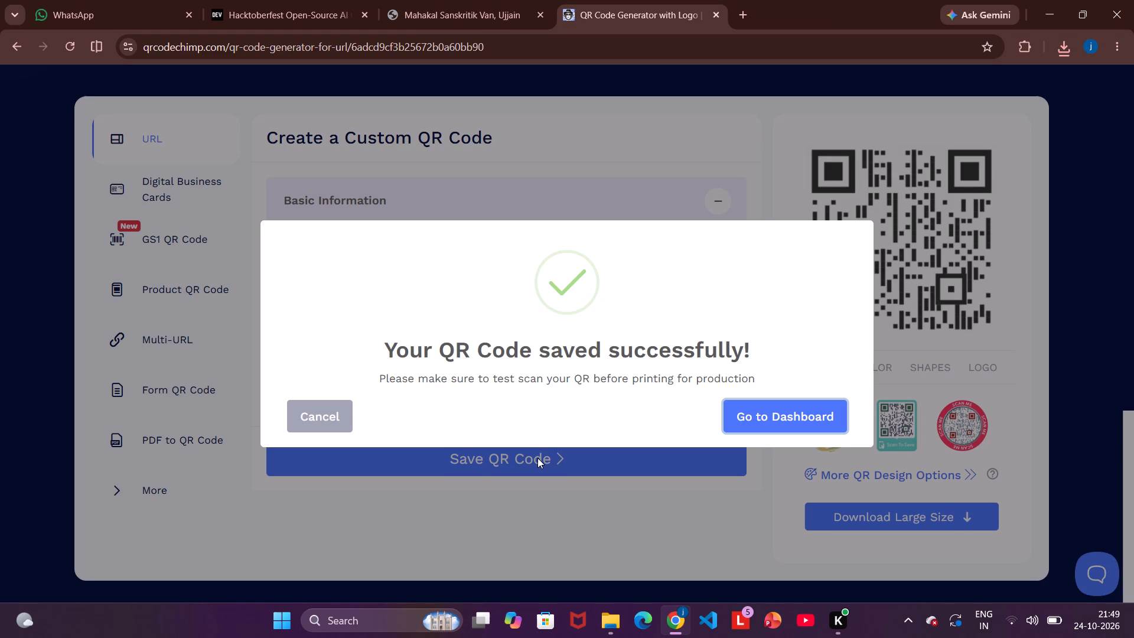
{"action": "left_click", "coordinate": [816, 414]}
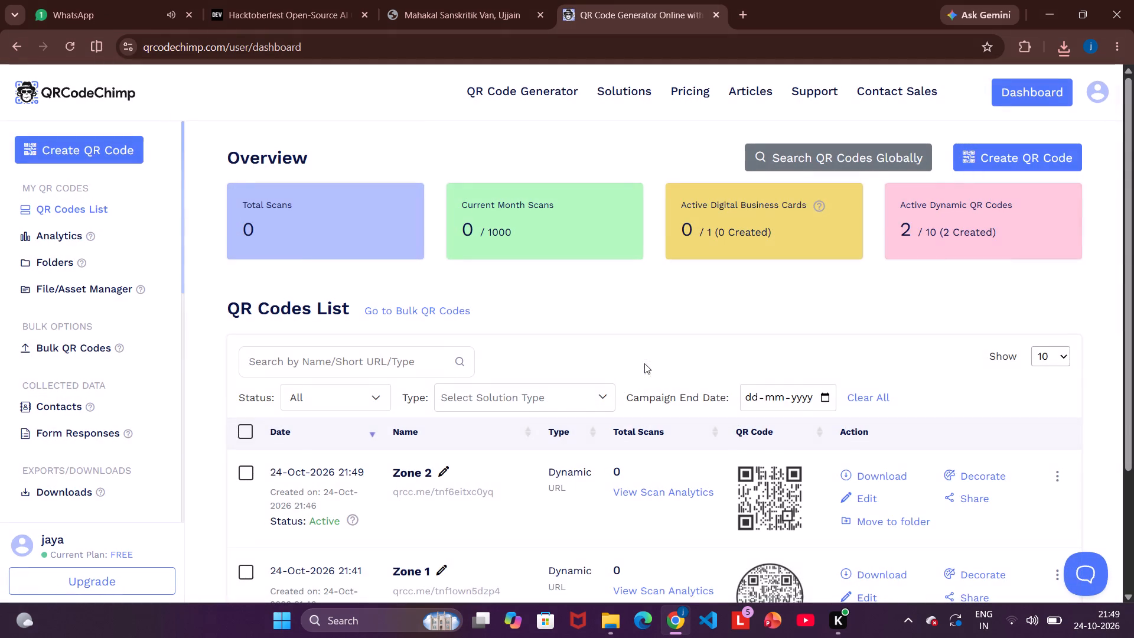
Open the Zone 1 QR code for editing and set its overall shape to the standard square.
{"action": "scroll", "coordinate": [529, 415], "scroll_direction": "down", "scroll_amount": 2}
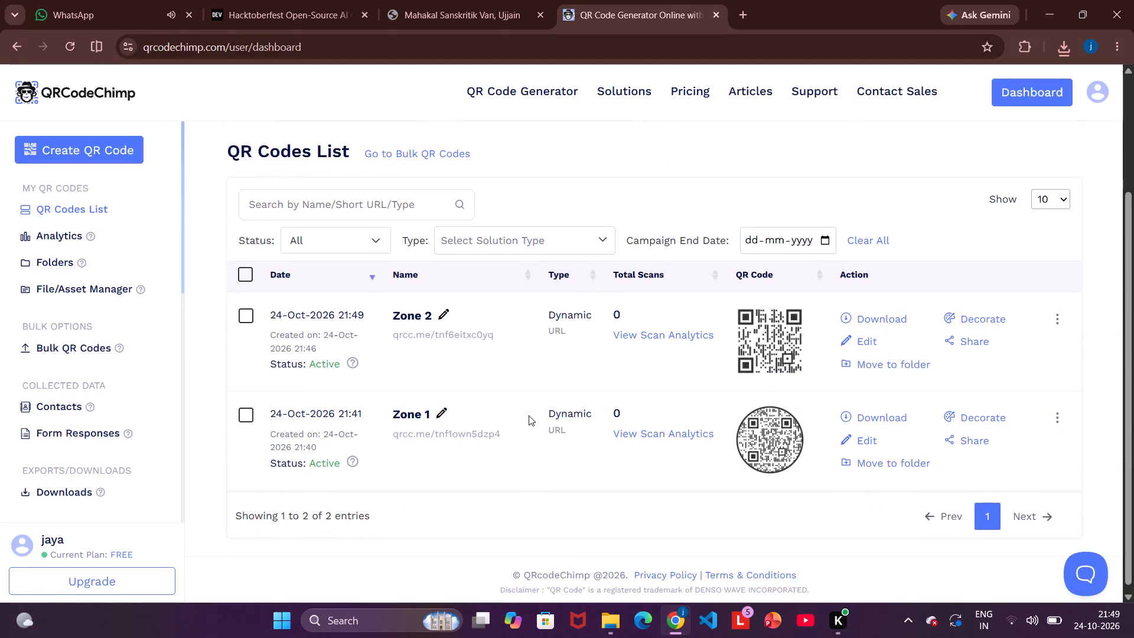
{"action": "left_click", "coordinate": [856, 444]}
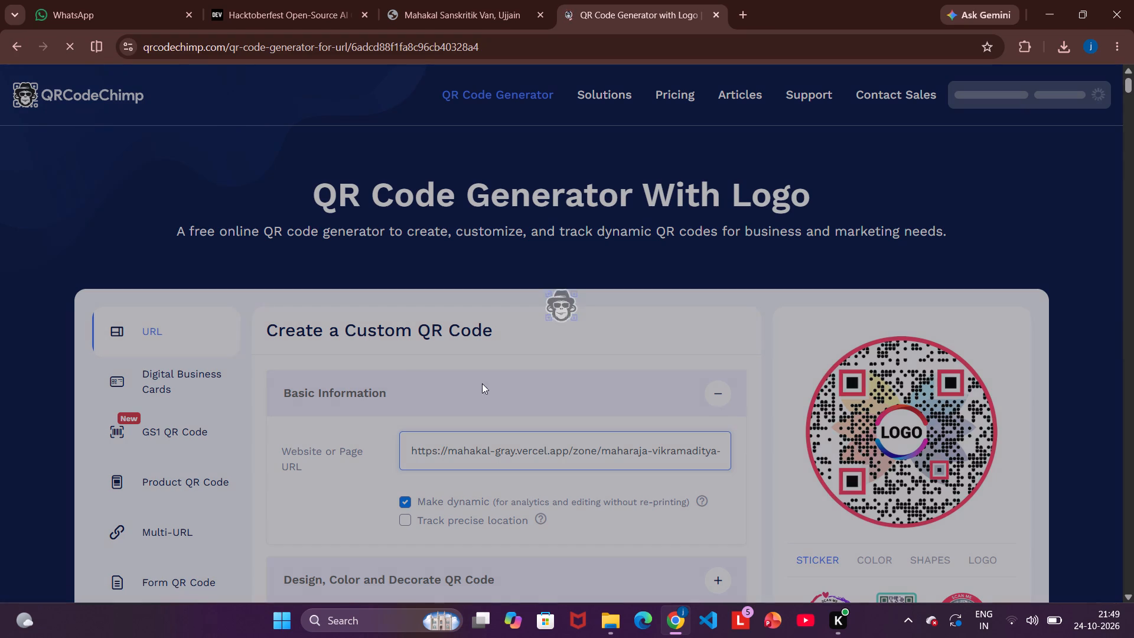
{"action": "scroll", "coordinate": [402, 366], "scroll_direction": "down", "scroll_amount": 4}
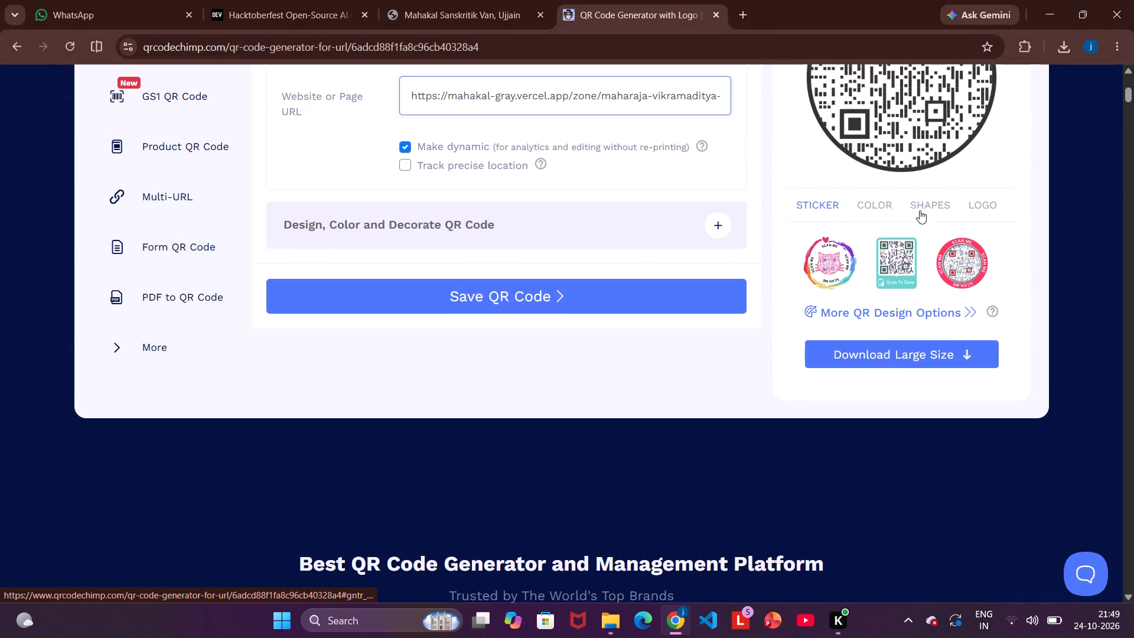
{"action": "left_click", "coordinate": [936, 208]}
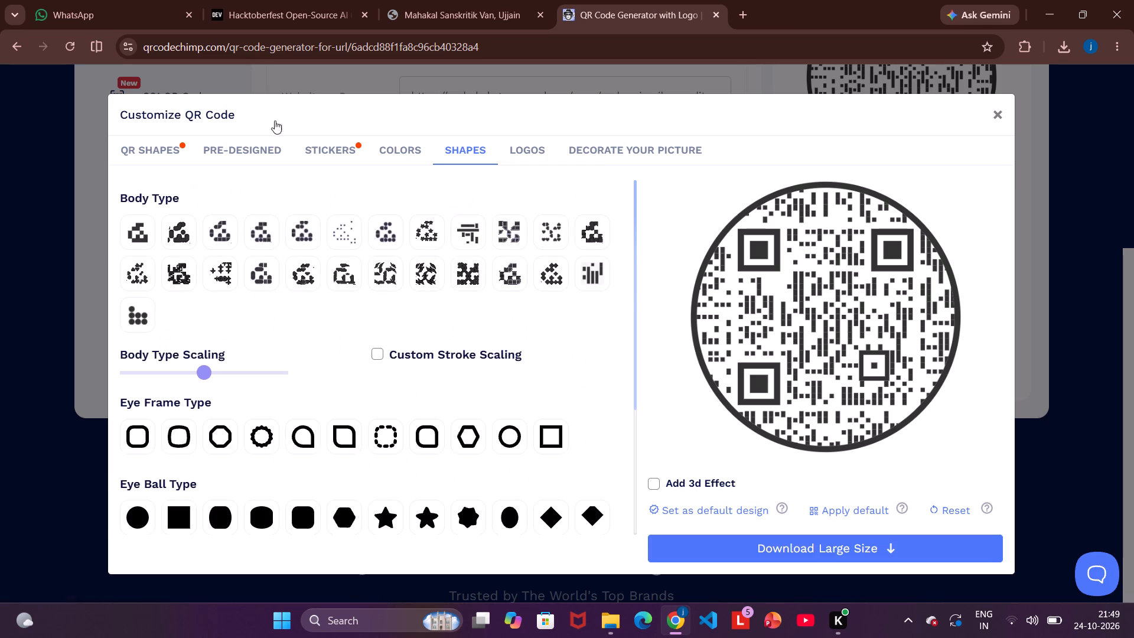
{"action": "left_click", "coordinate": [160, 151]}
{"action": "left_click", "coordinate": [150, 245]}
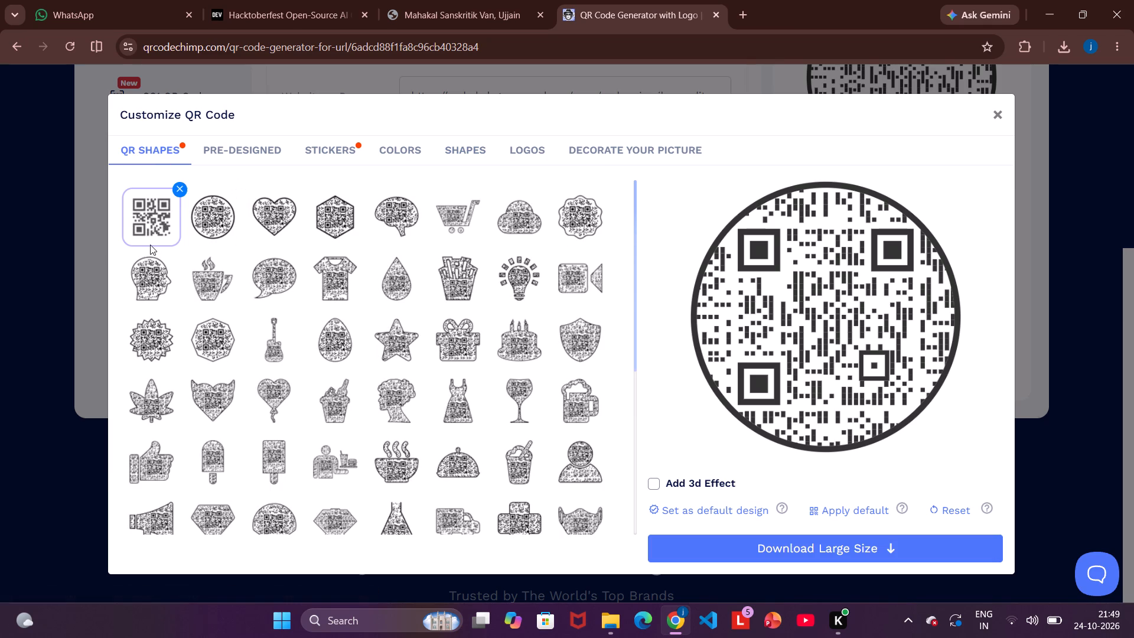
Download the Zone 1 QR code as a 1024px PNG and close the Visual Studio Code window it opens in.
{"action": "left_click", "coordinate": [766, 546]}
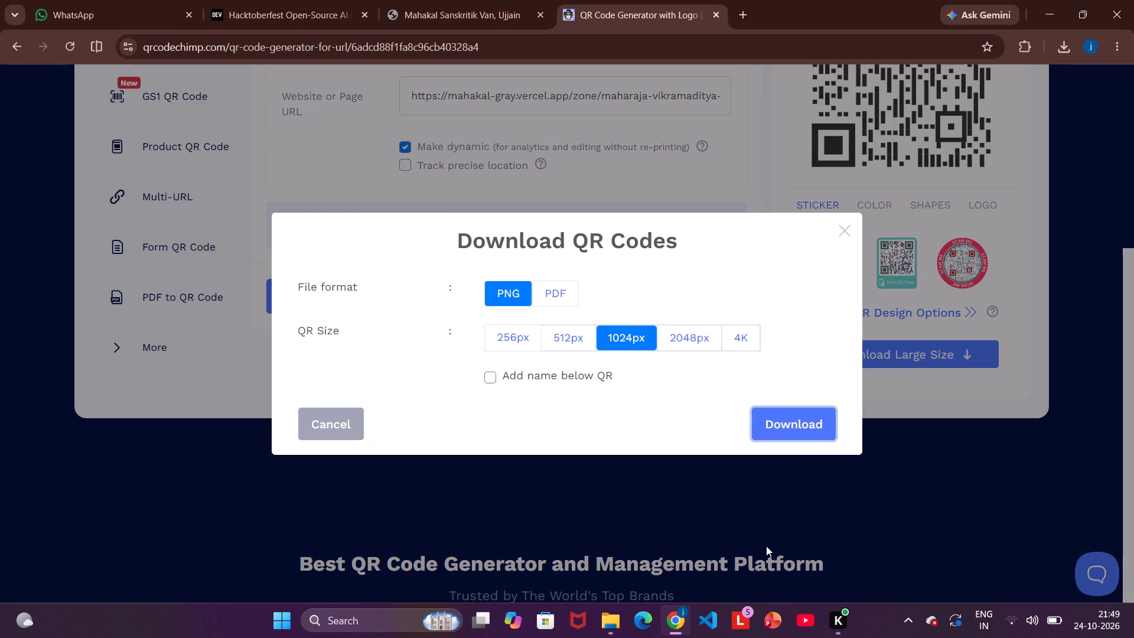
{"action": "left_click", "coordinate": [801, 429]}
{"action": "left_click", "coordinate": [529, 297]}
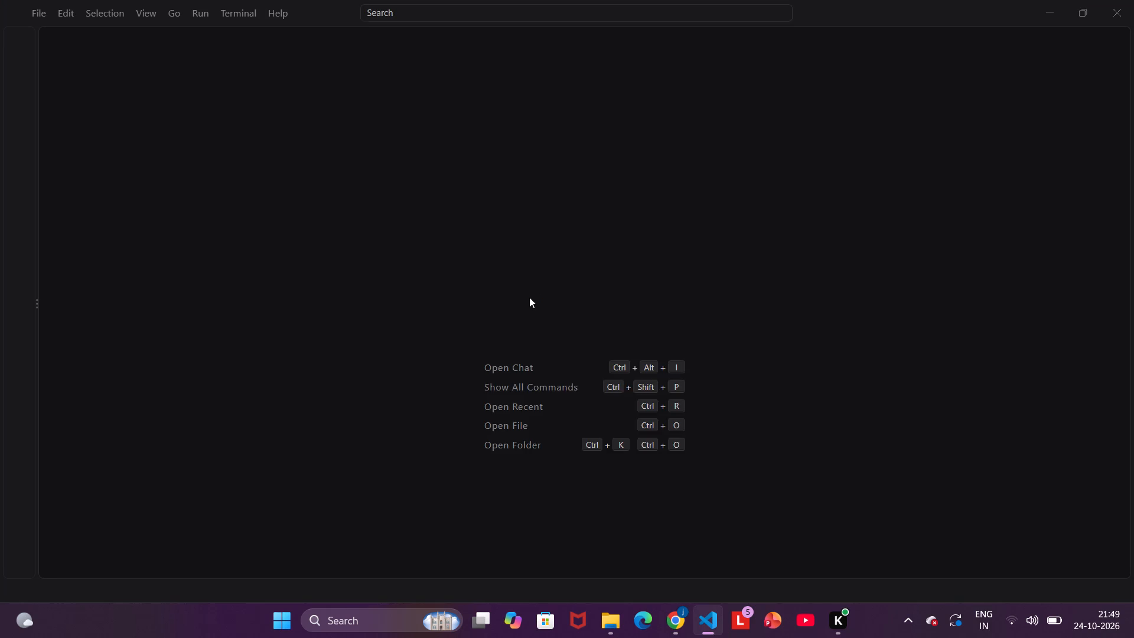
{"action": "left_click", "coordinate": [1133, 0]}
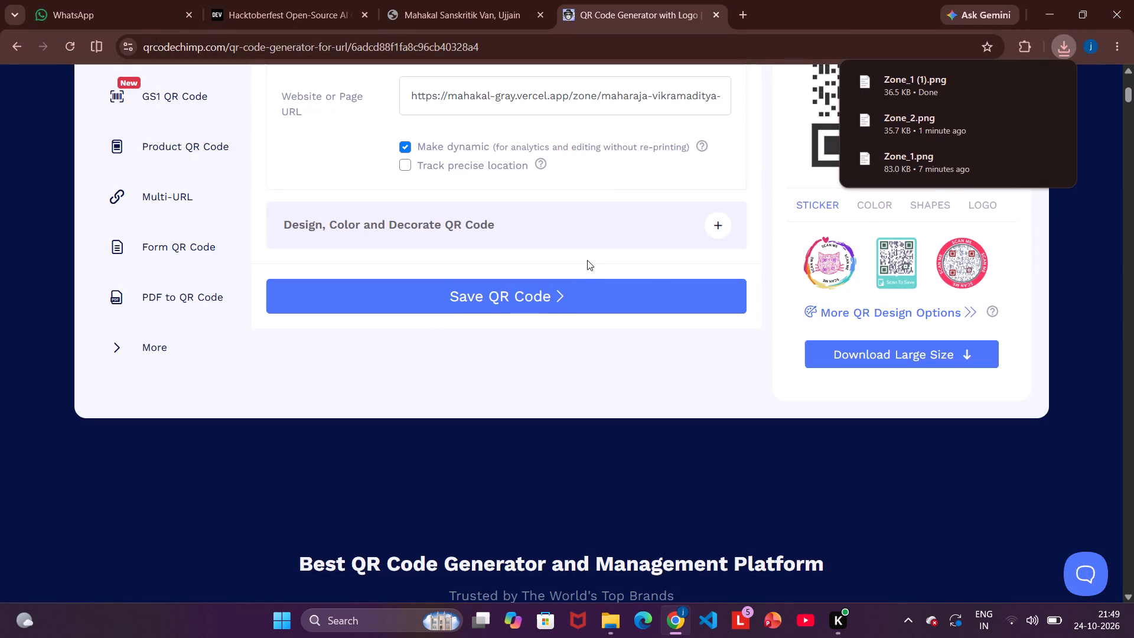
{"action": "left_click", "coordinate": [588, 276]}
Save the Zone 1 QR code and return to the QR codes list on the dashboard.
{"action": "left_click", "coordinate": [574, 295]}
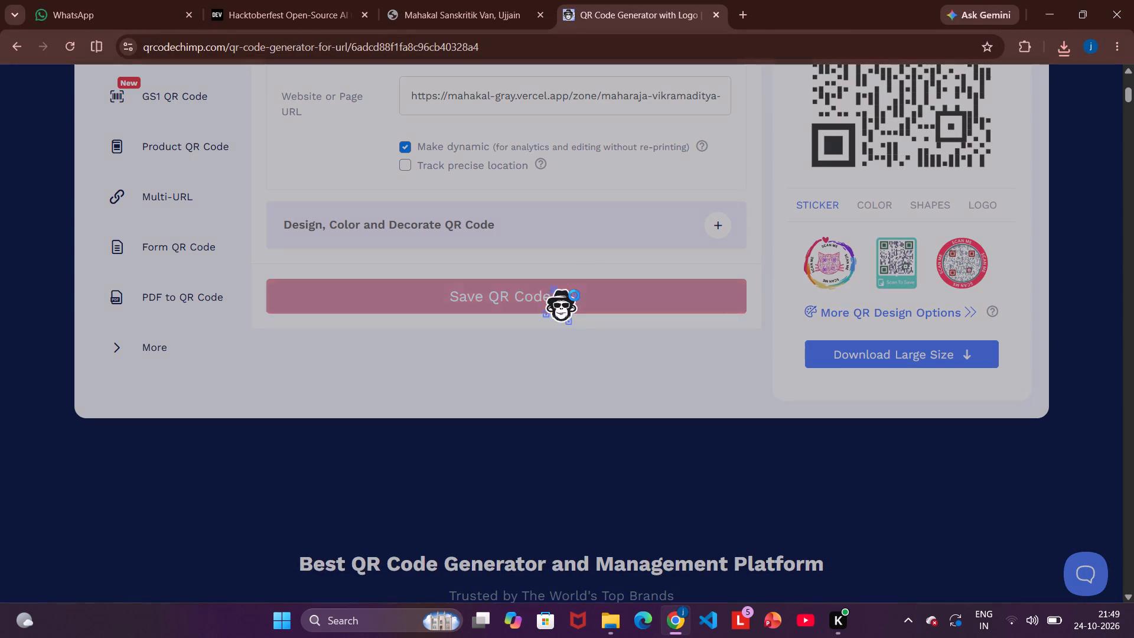
{"action": "scroll", "coordinate": [574, 295], "scroll_direction": "up", "scroll_amount": 2}
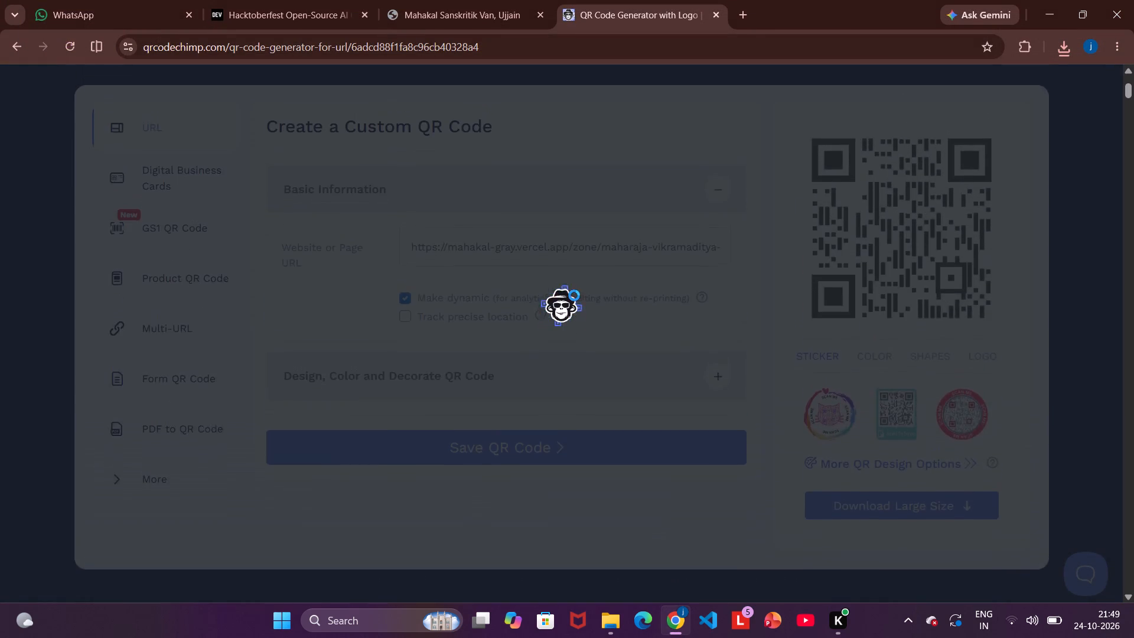
{"action": "scroll", "coordinate": [574, 295], "scroll_direction": "up", "scroll_amount": 1}
{"action": "left_click", "coordinate": [791, 422]}
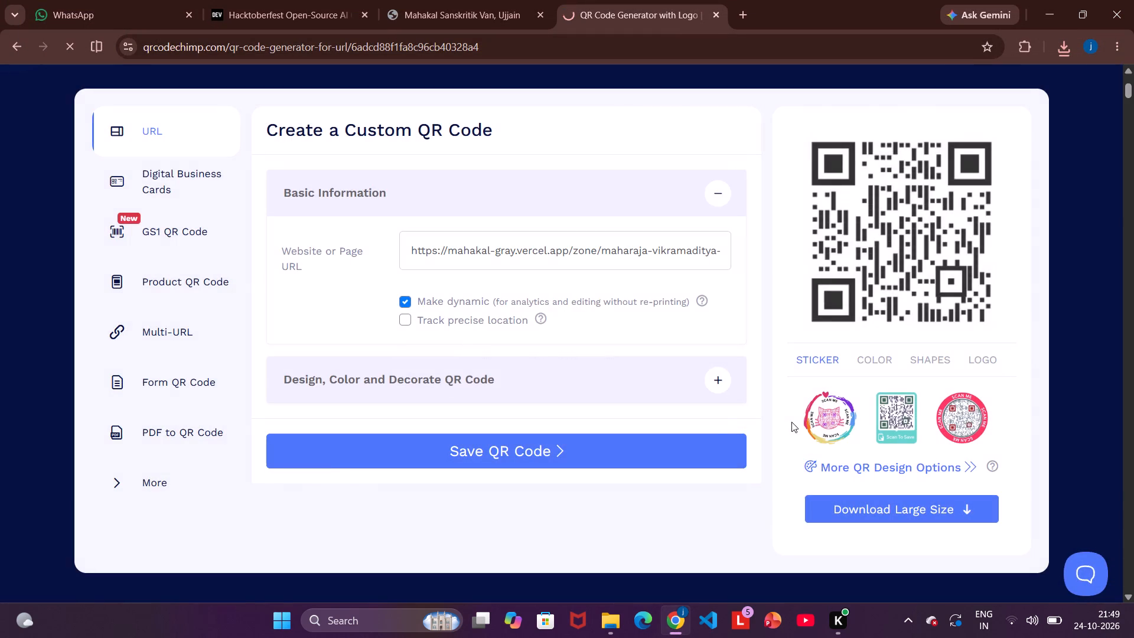
{"action": "scroll", "coordinate": [524, 339], "scroll_direction": "down", "scroll_amount": 2}
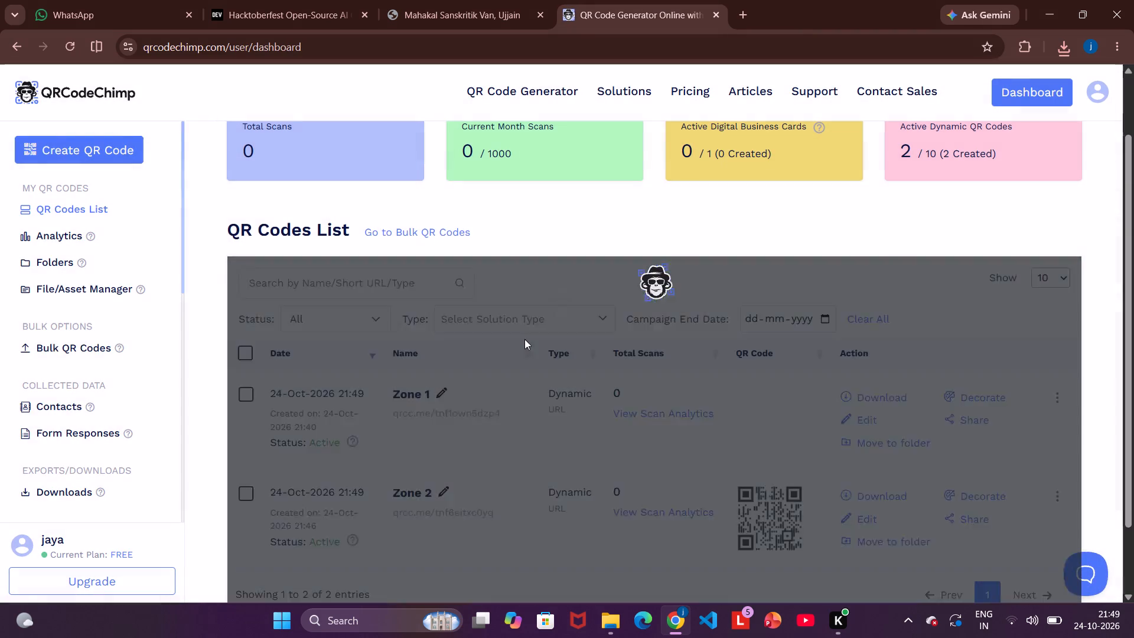
{"action": "scroll", "coordinate": [524, 339], "scroll_direction": "down", "scroll_amount": 3}
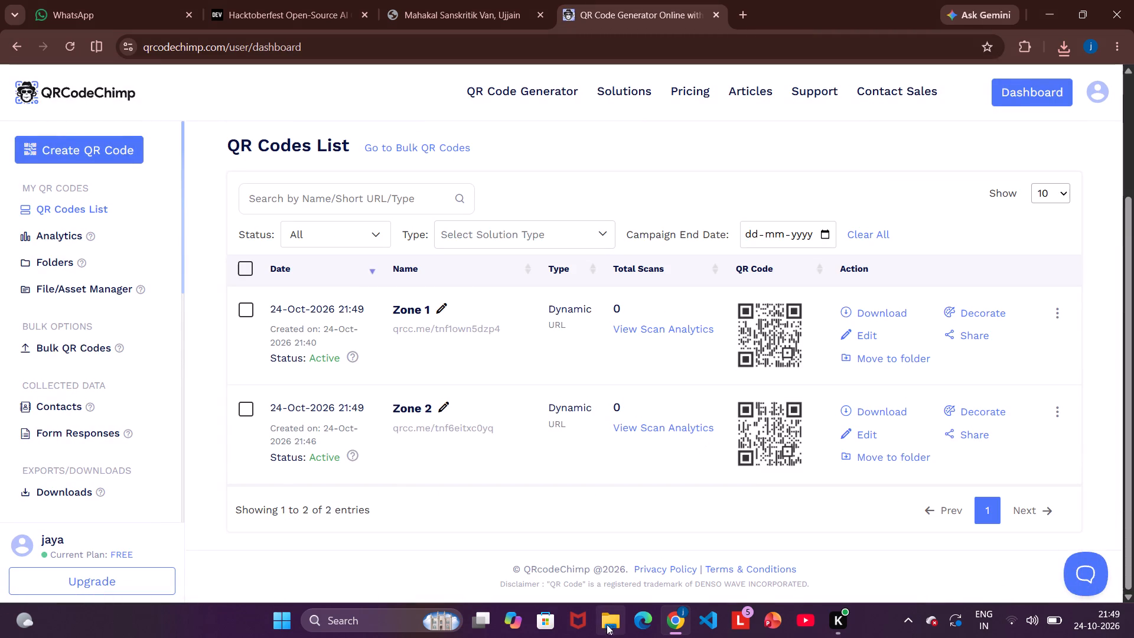
Switch to File Explorer to locate the downloaded QR code images.
{"action": "left_click", "coordinate": [607, 629]}
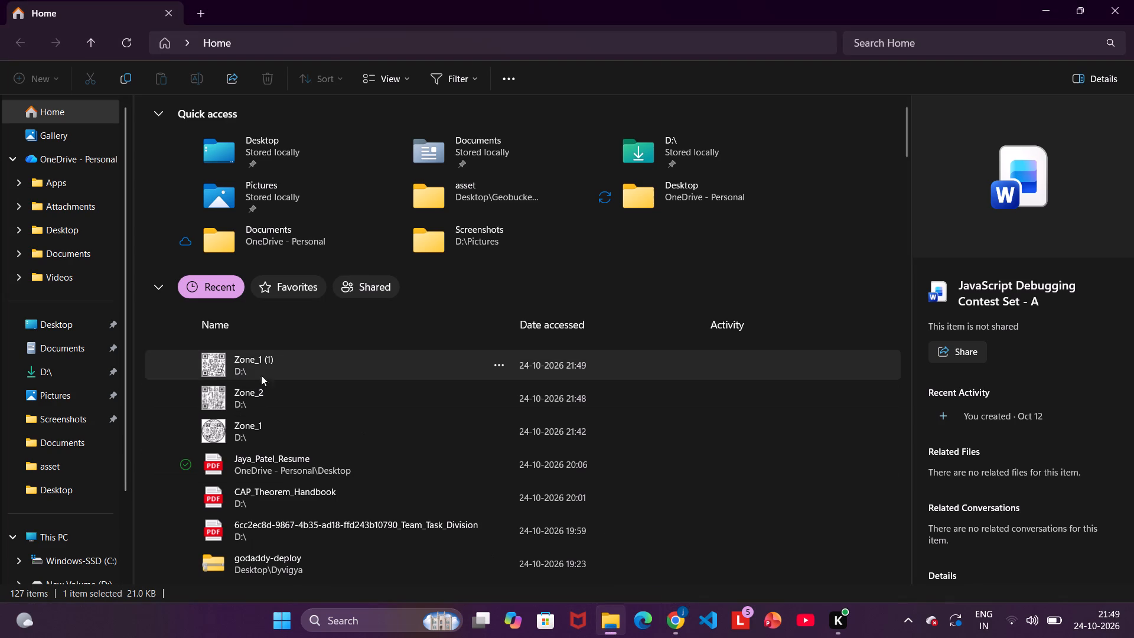
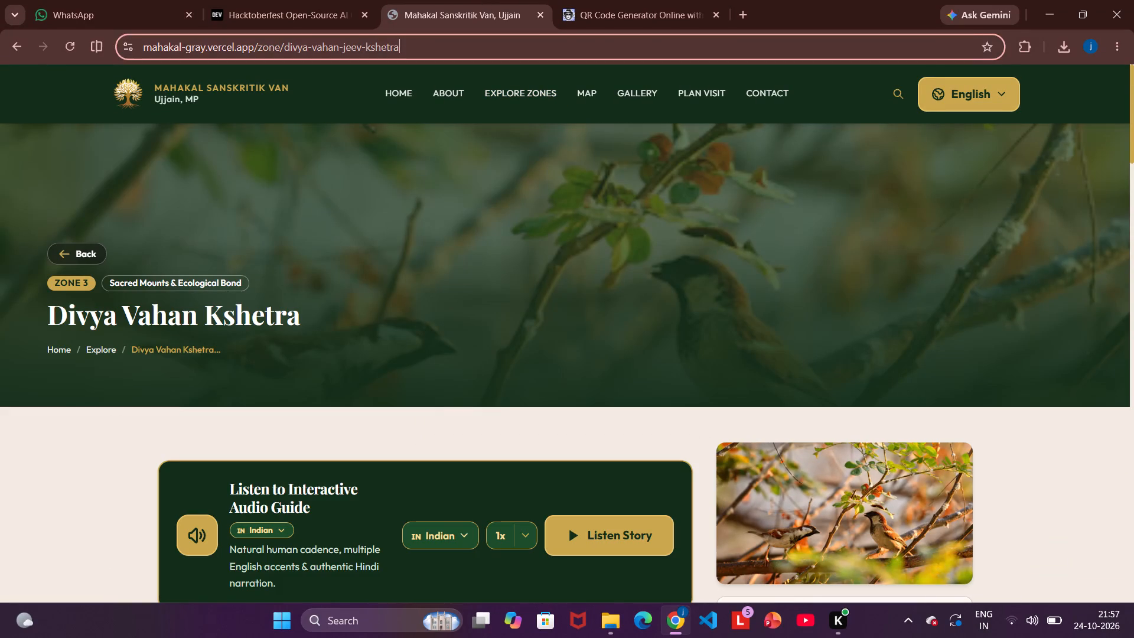
{"action": "key", "text": "ctrl+c"}
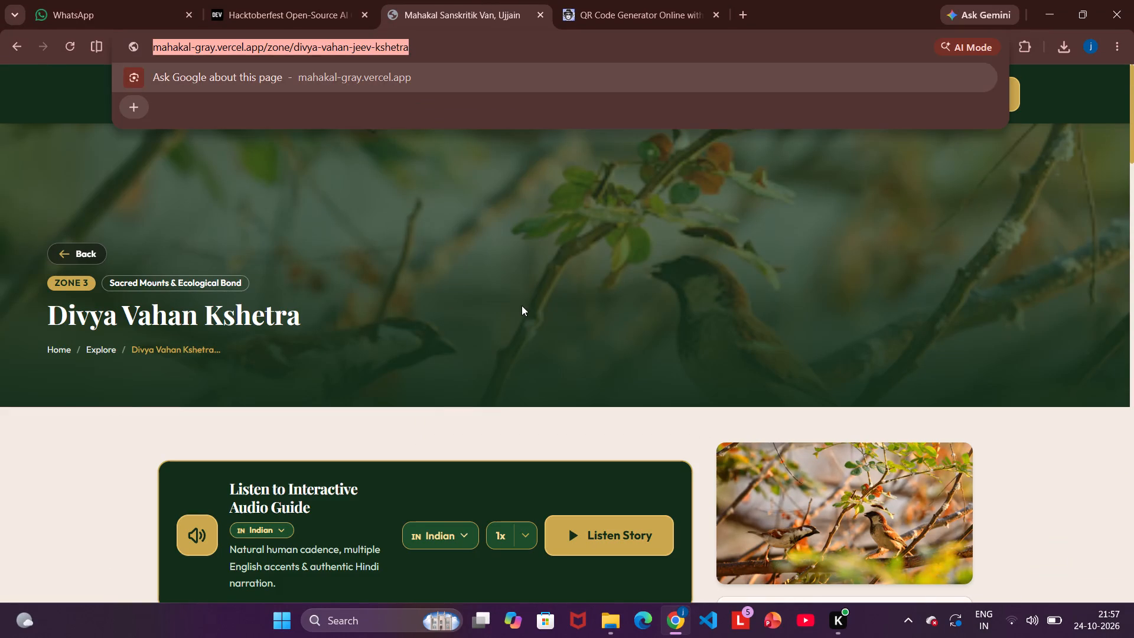
{"action": "left_click", "coordinate": [522, 305]}
{"action": "left_click", "coordinate": [702, 0]}
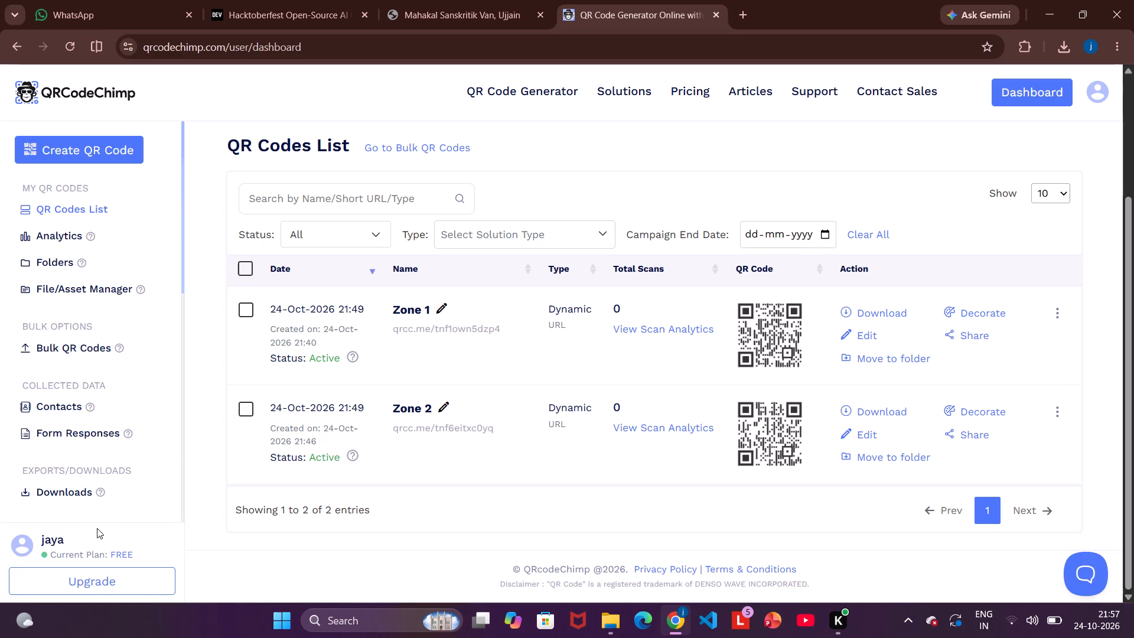
{"action": "left_click", "coordinate": [76, 160]}
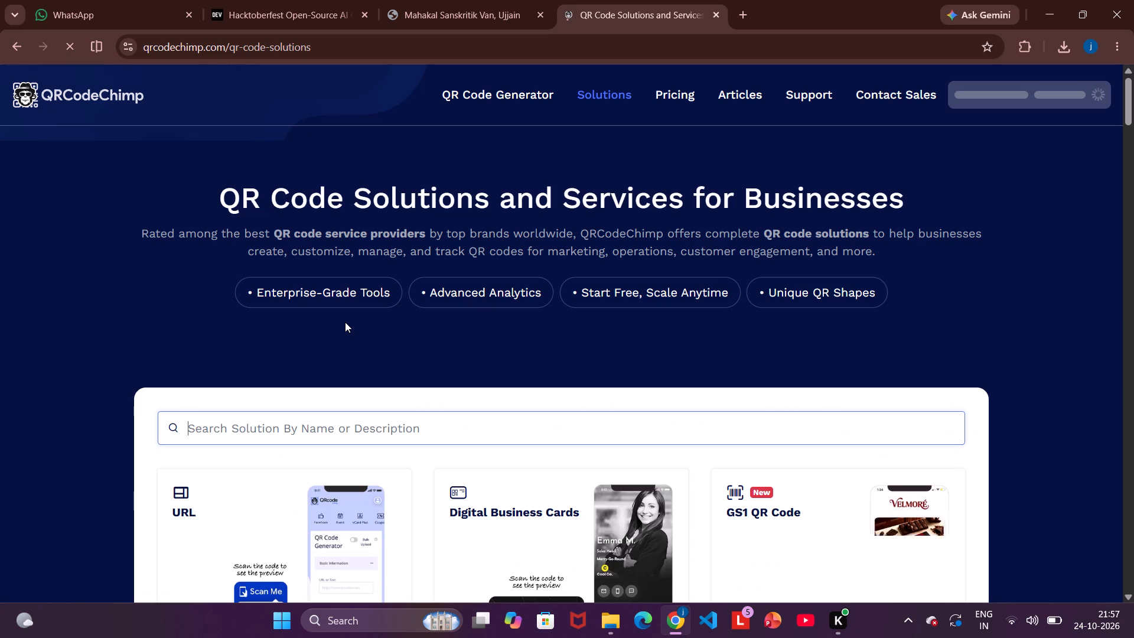
{"action": "left_click", "coordinate": [527, 90]}
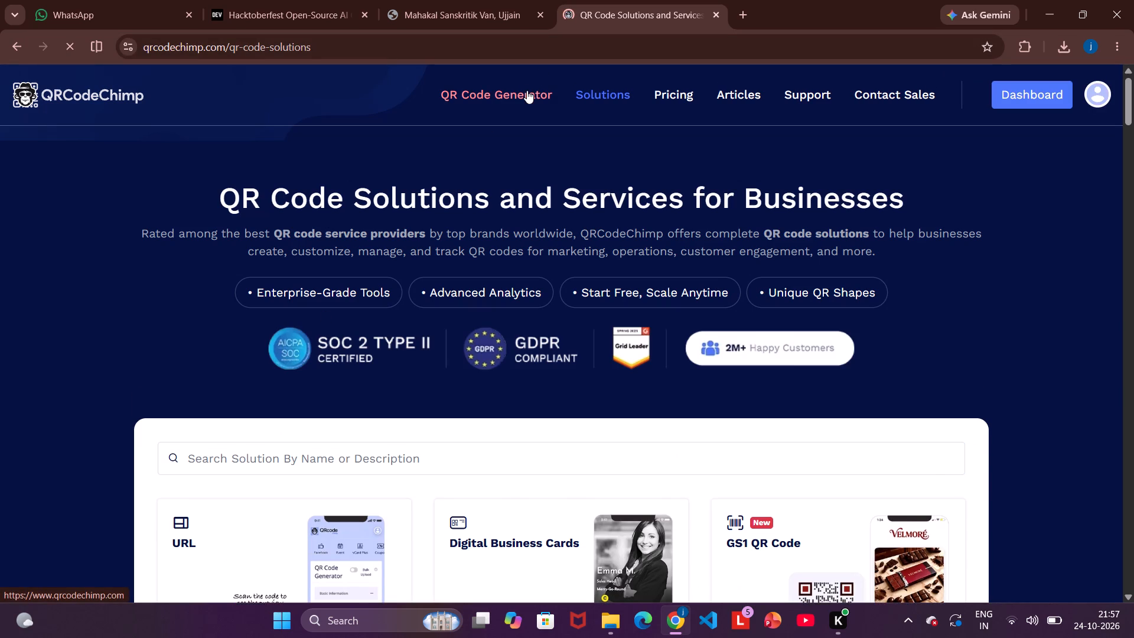
{"action": "scroll", "coordinate": [469, 537], "scroll_direction": "down", "scroll_amount": 2}
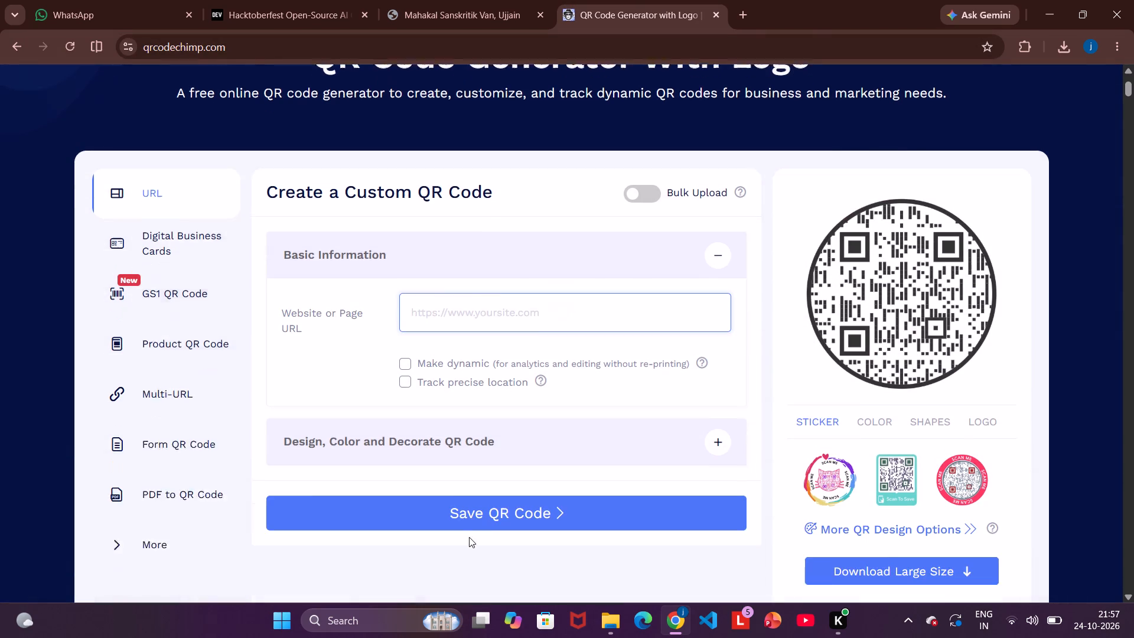
{"action": "key", "text": "ctrl+v"}
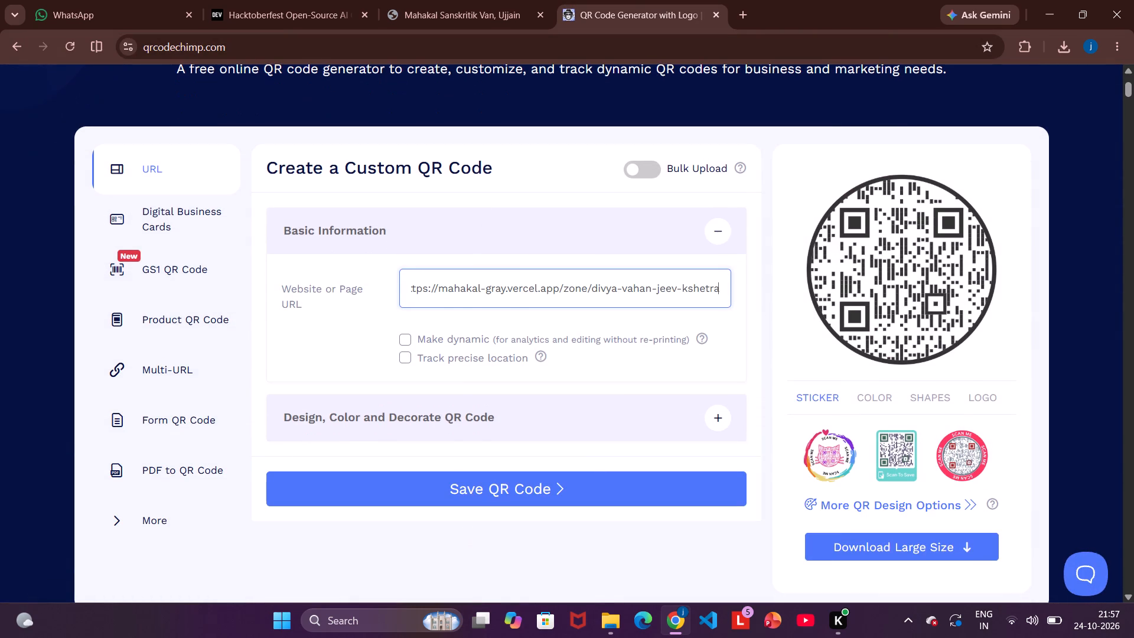
{"action": "left_click", "coordinate": [405, 334]}
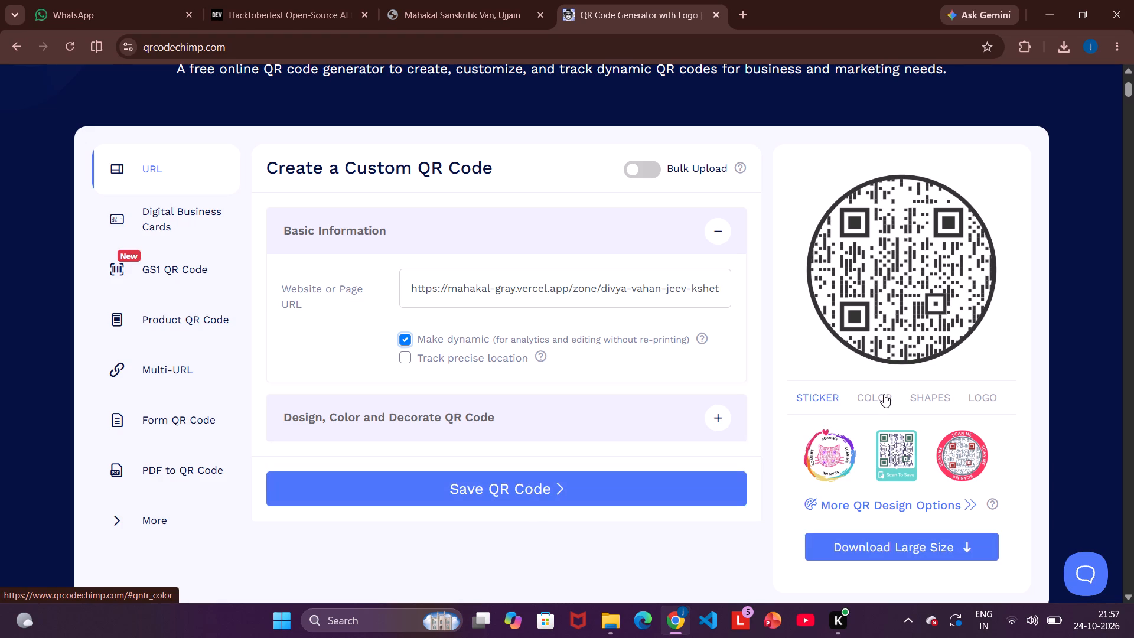
Open the shape customization options for the new Zone 3 QR code.
{"action": "left_click", "coordinate": [804, 393]}
{"action": "scroll", "coordinate": [526, 346], "scroll_direction": "up", "scroll_amount": 3}
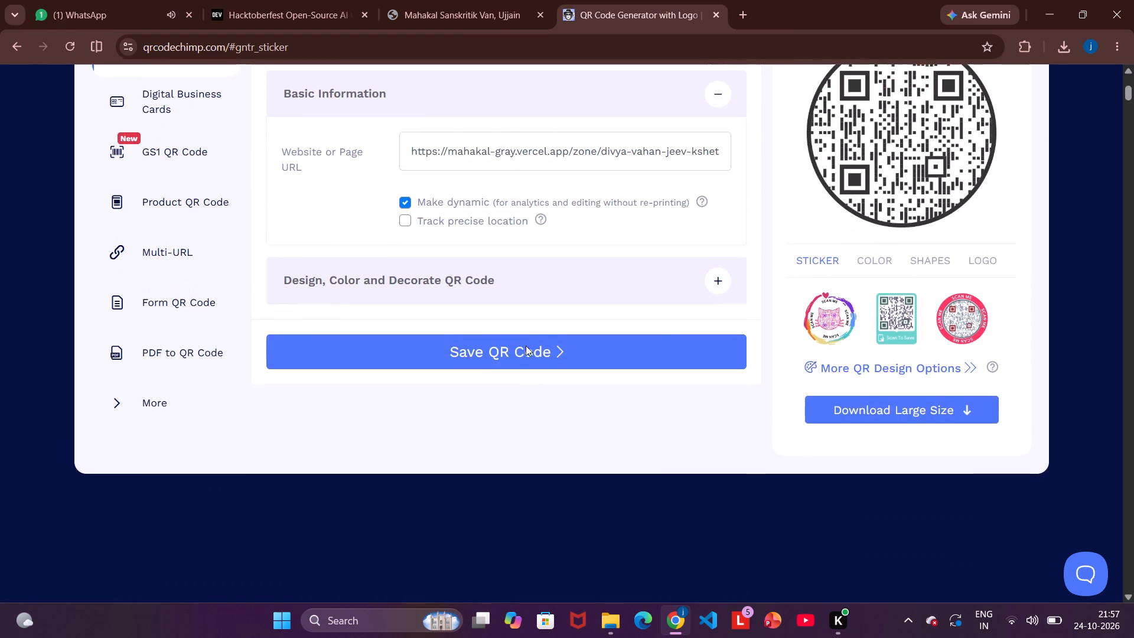
{"action": "scroll", "coordinate": [526, 346], "scroll_direction": "up", "scroll_amount": 2}
{"action": "scroll", "coordinate": [566, 368], "scroll_direction": "down", "scroll_amount": 1}
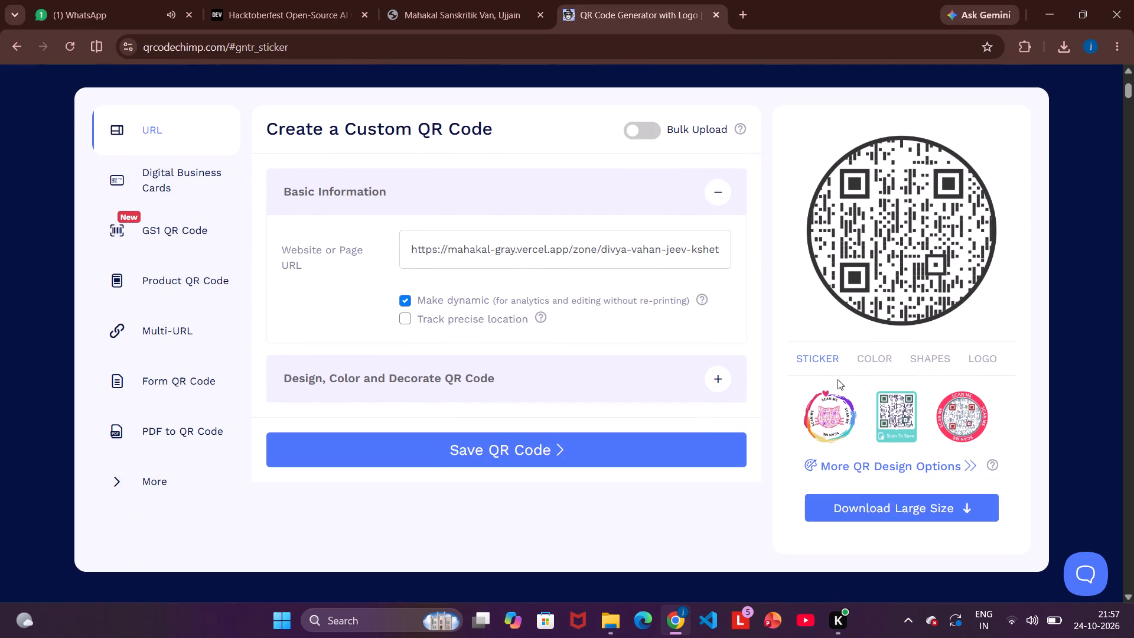
{"action": "left_click", "coordinate": [917, 356]}
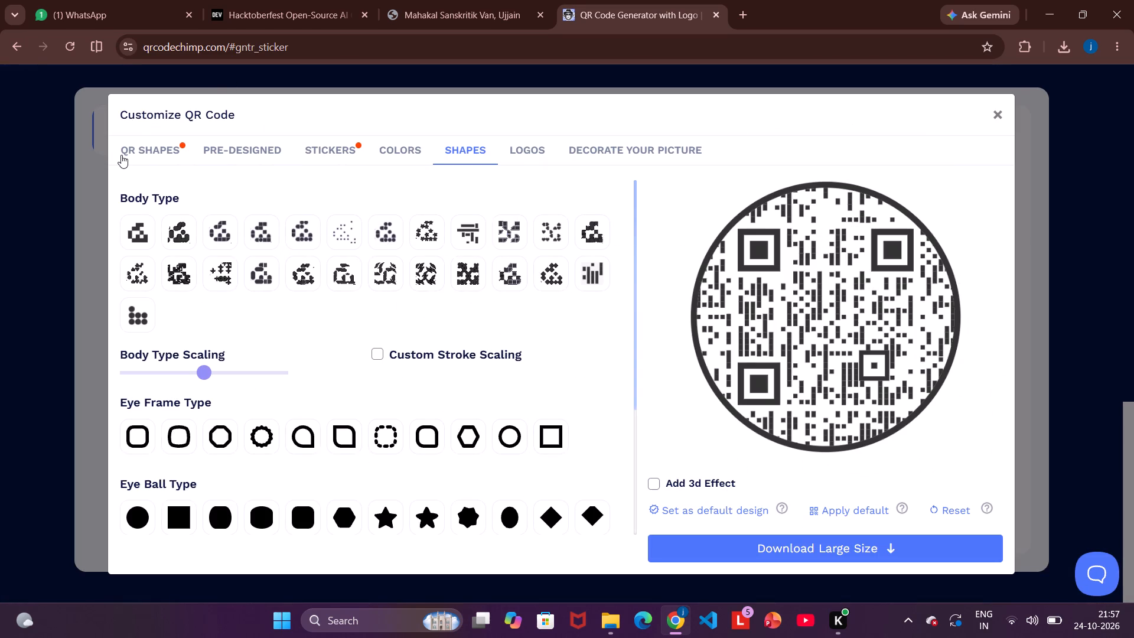
Change the QR code's overall shape from the circle to the plain square and close the customization window.
{"action": "left_click", "coordinate": [121, 155]}
{"action": "left_click", "coordinate": [142, 206]}
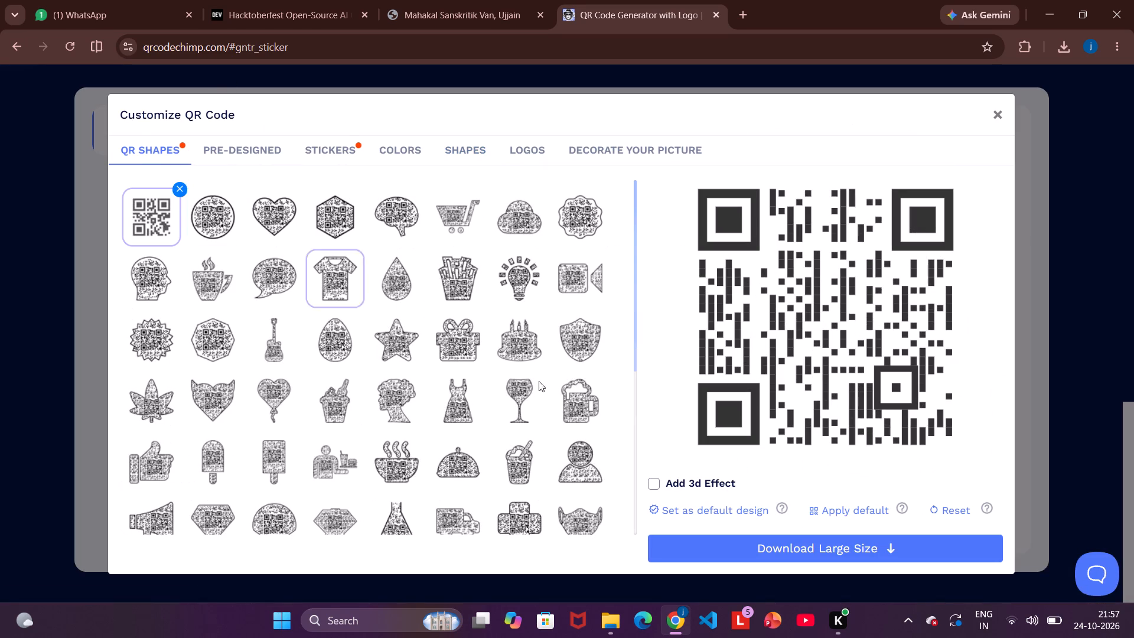
{"action": "left_click", "coordinate": [1002, 116]}
{"action": "scroll", "coordinate": [546, 343], "scroll_direction": "up", "scroll_amount": 1}
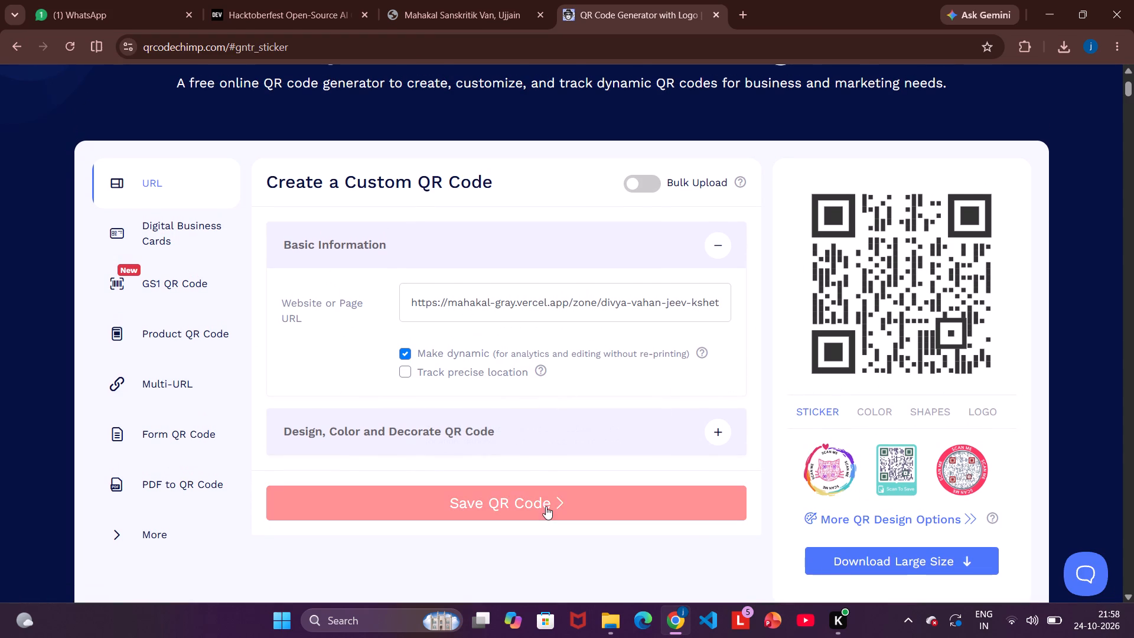
{"action": "left_click", "coordinate": [546, 506]}
{"action": "left_click", "coordinate": [532, 301]}
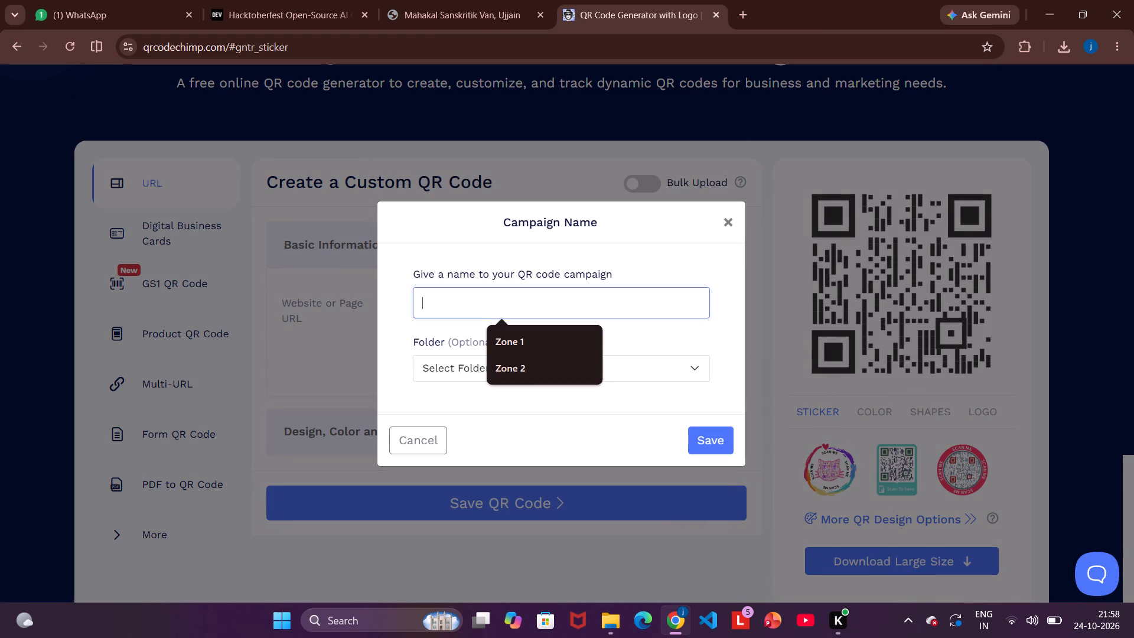
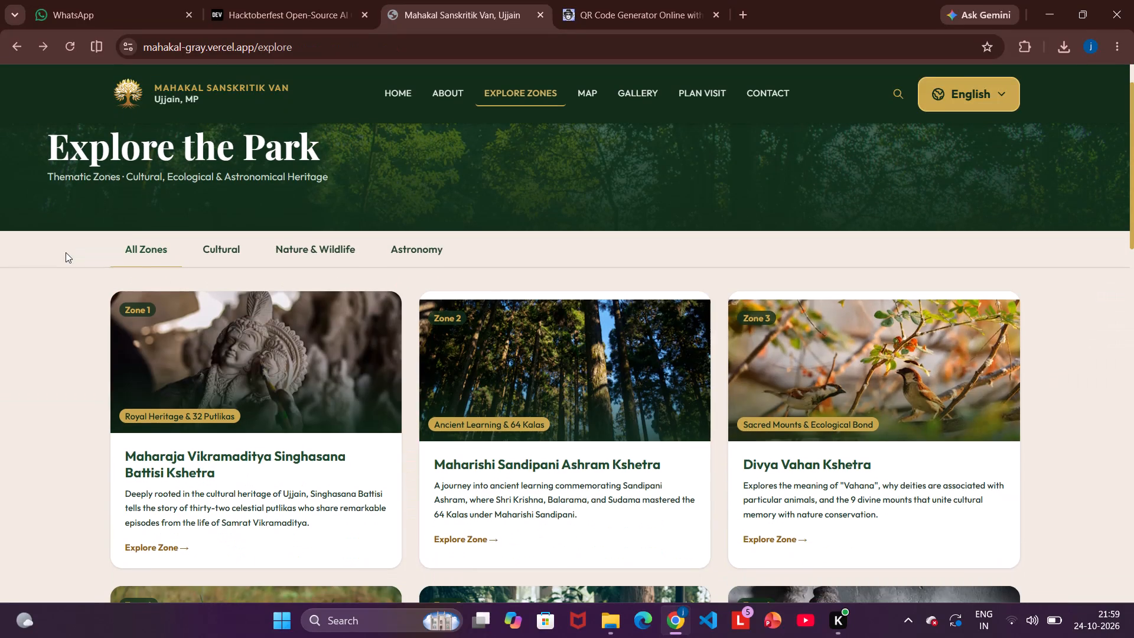
Open the Zone 4 page, Vanya Pakshi Anubhav Kshetra, copy its web address and return to the QRCodeChimp dashboard.
{"action": "scroll", "coordinate": [830, 411], "scroll_direction": "down", "scroll_amount": 5}
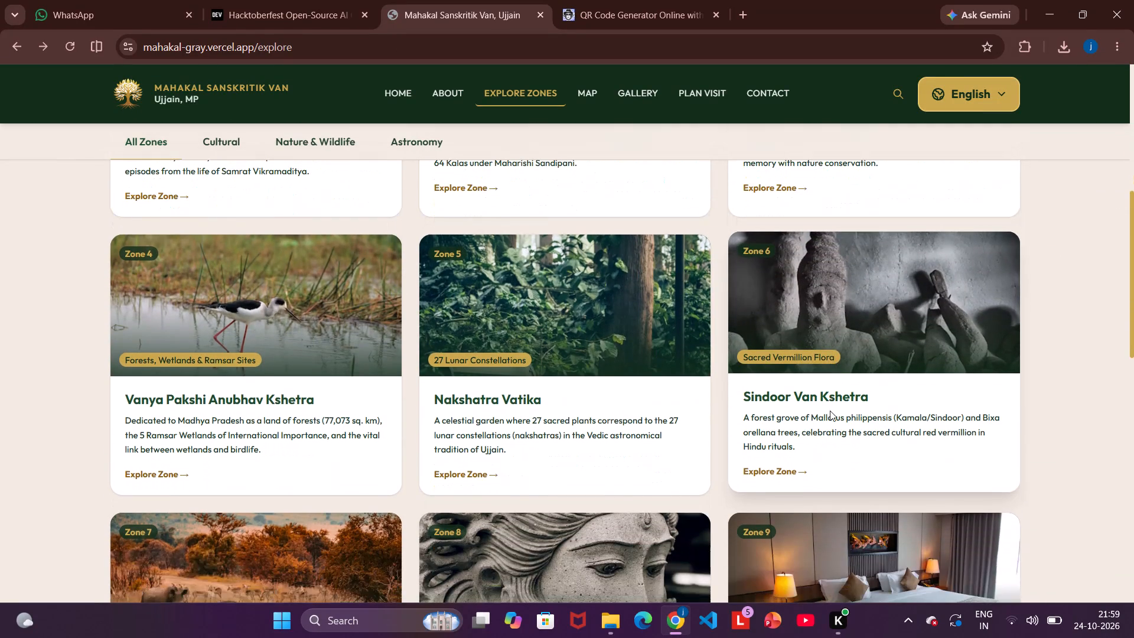
{"action": "left_click", "coordinate": [272, 365]}
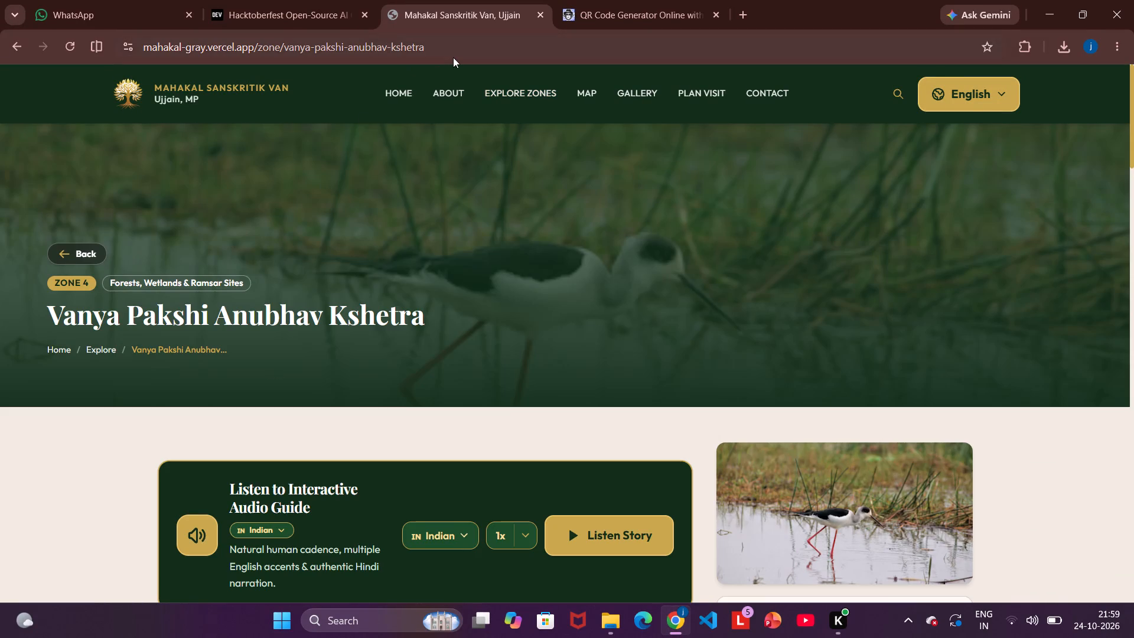
{"action": "left_click", "coordinate": [464, 56]}
{"action": "key", "text": "ctrl+c"}
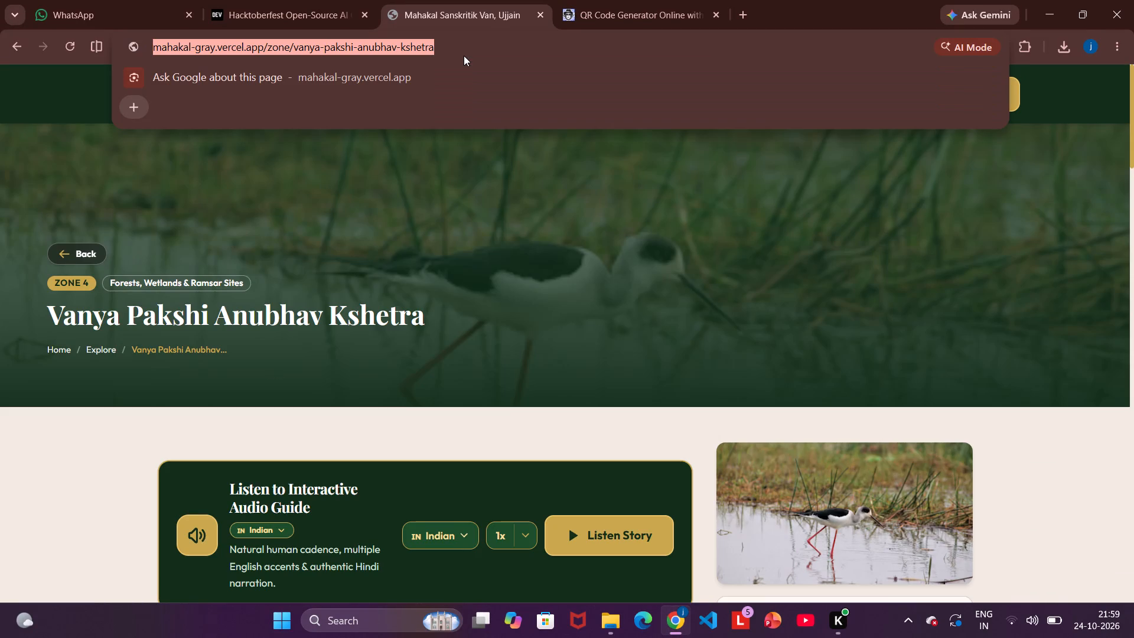
{"action": "left_click", "coordinate": [553, 262]}
{"action": "left_click", "coordinate": [638, 0]}
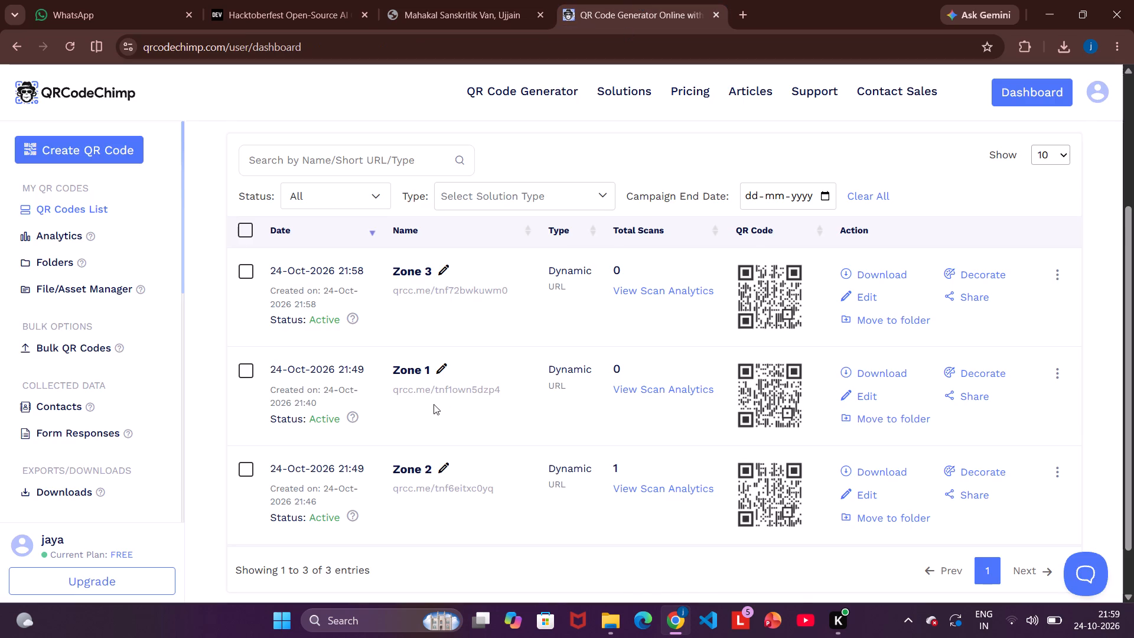
{"action": "scroll", "coordinate": [434, 404], "scroll_direction": "down", "scroll_amount": 2}
{"action": "scroll", "coordinate": [434, 404], "scroll_direction": "up", "scroll_amount": 5}
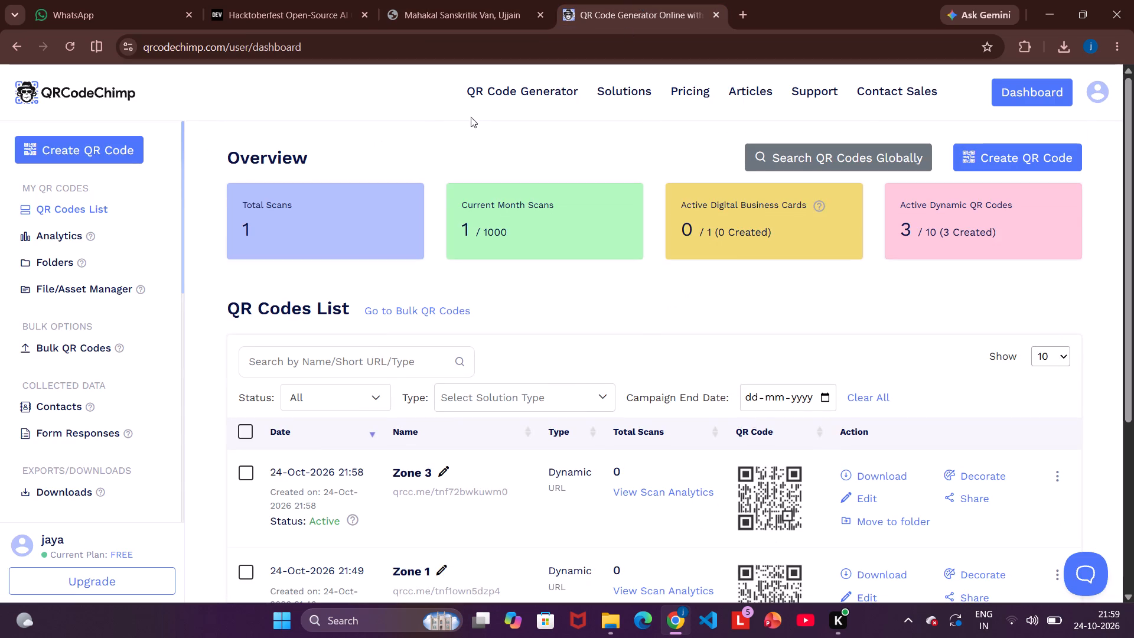
{"action": "left_click", "coordinate": [530, 85]}
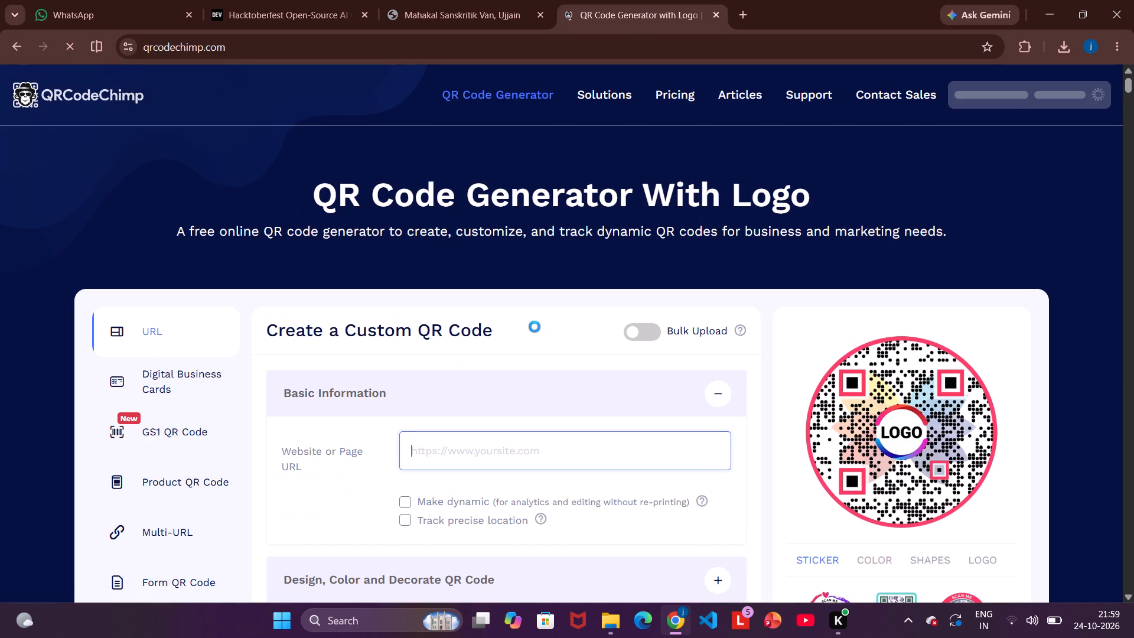
{"action": "key", "text": "ctrl+v"}
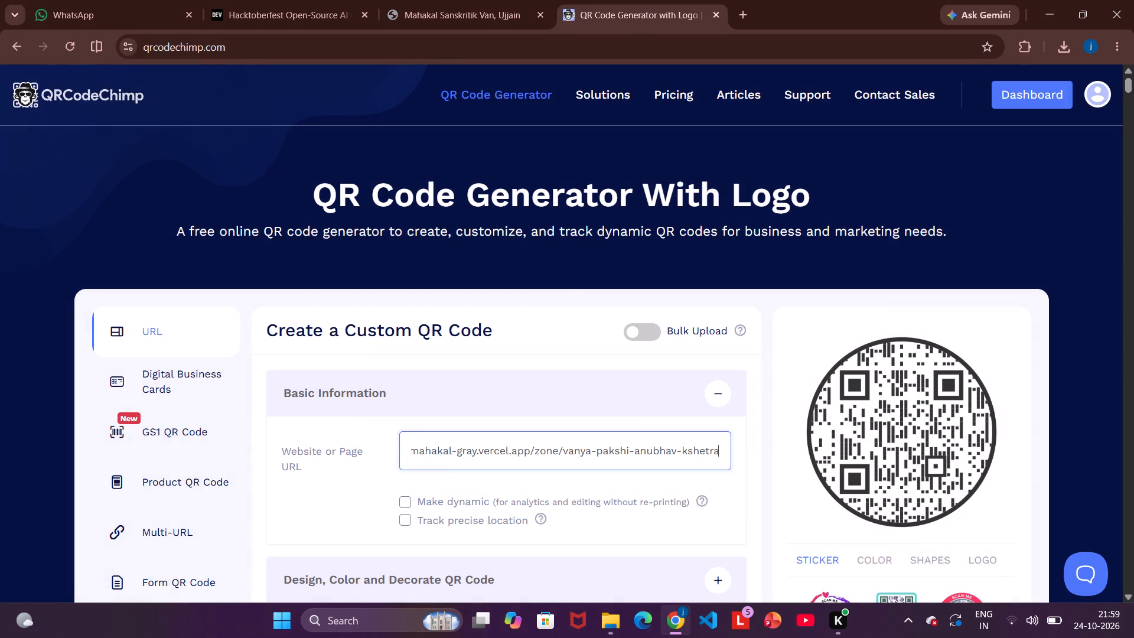
{"action": "left_click", "coordinate": [413, 502]}
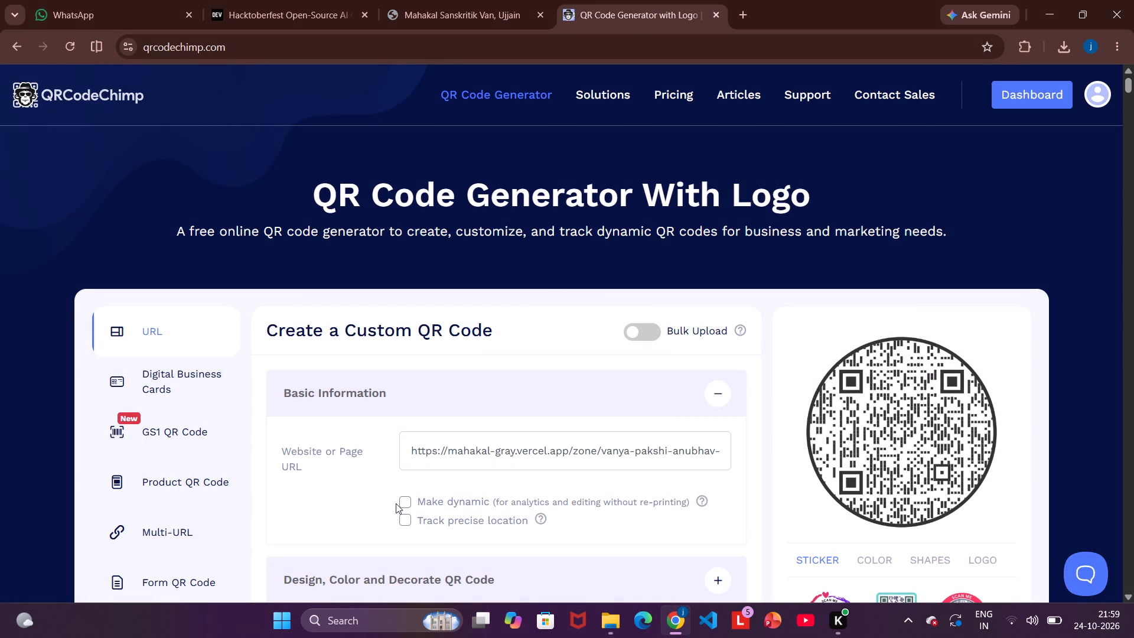
{"action": "left_click", "coordinate": [396, 503]}
{"action": "left_click", "coordinate": [412, 503]}
{"action": "left_click", "coordinate": [403, 504]}
Change the new QR code's overall shape to the plain square design and close the customization window.
{"action": "scroll", "coordinate": [403, 504], "scroll_direction": "down", "scroll_amount": 3}
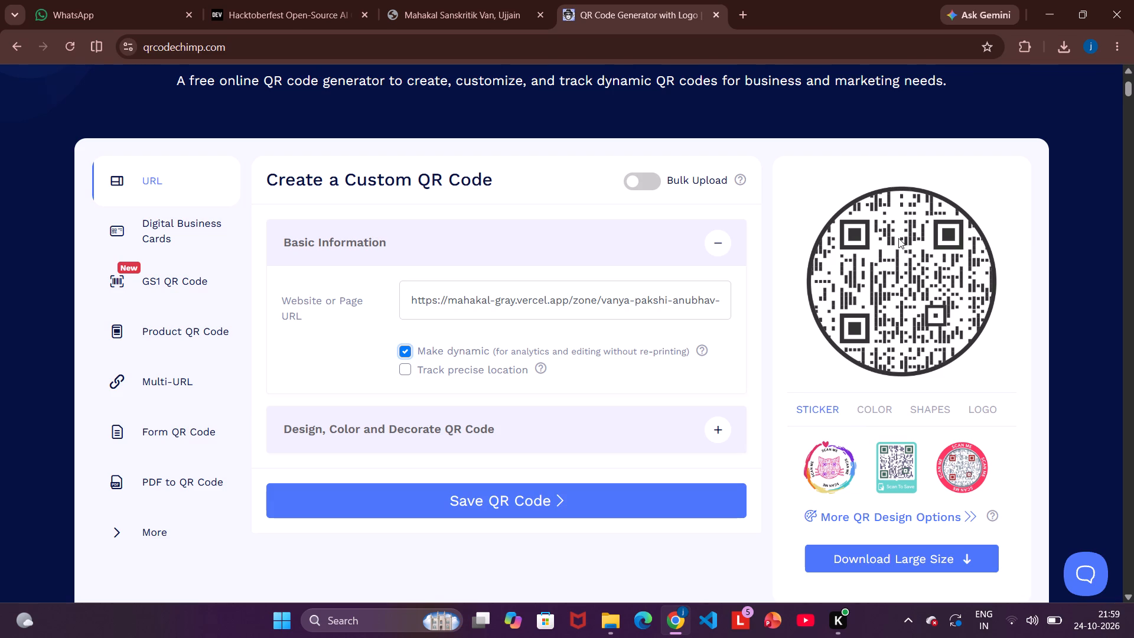
{"action": "left_click", "coordinate": [882, 412]}
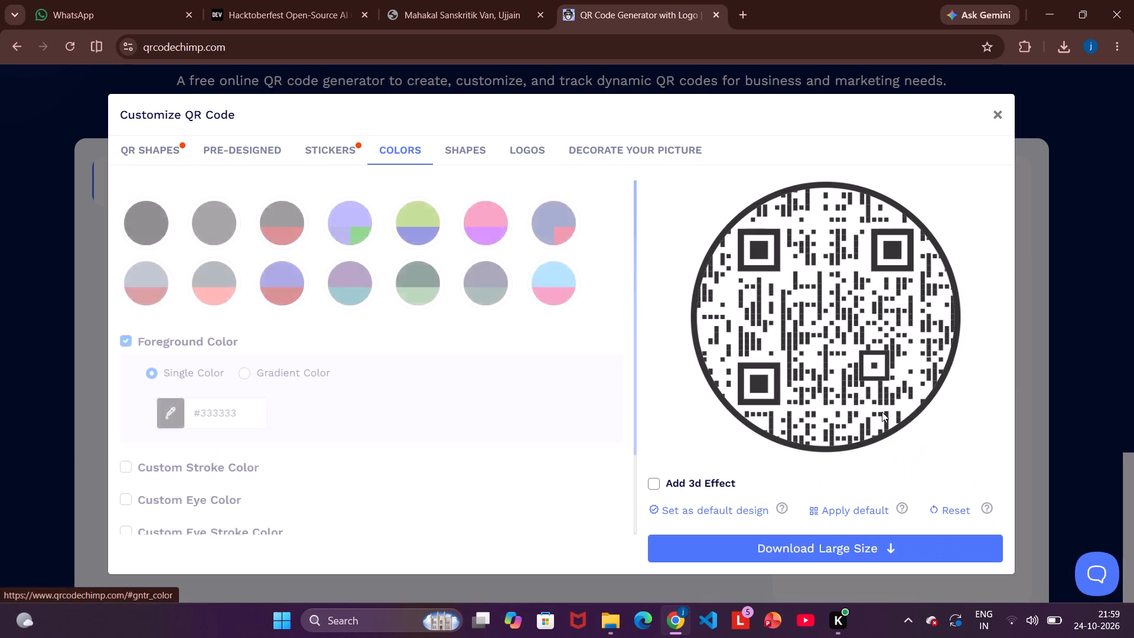
{"action": "left_click", "coordinate": [155, 141]}
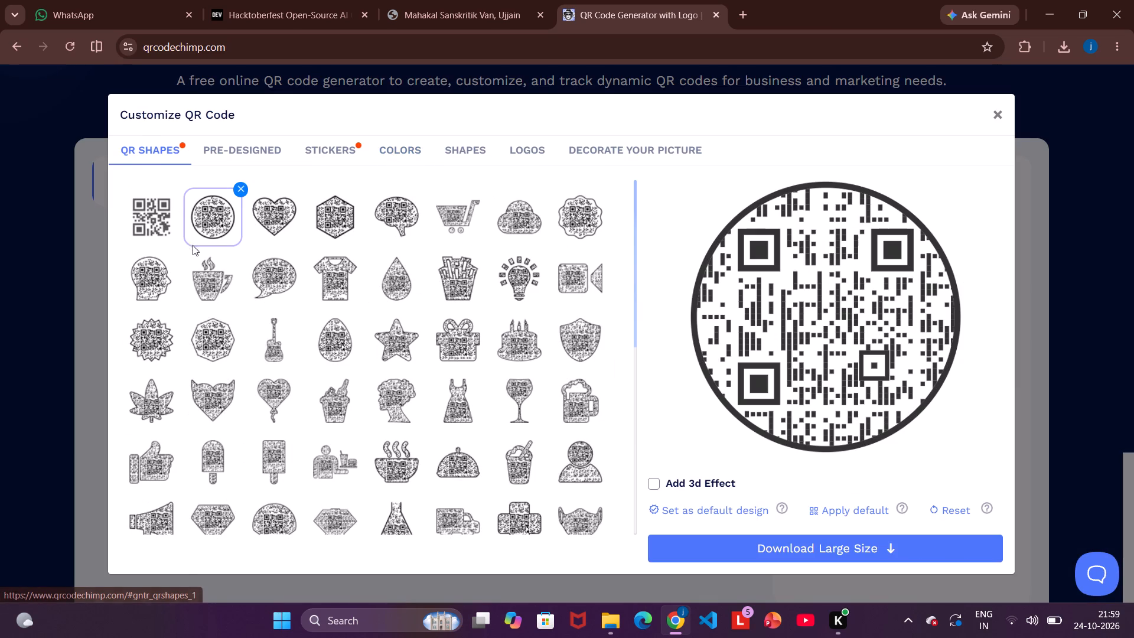
{"action": "left_click", "coordinate": [151, 227]}
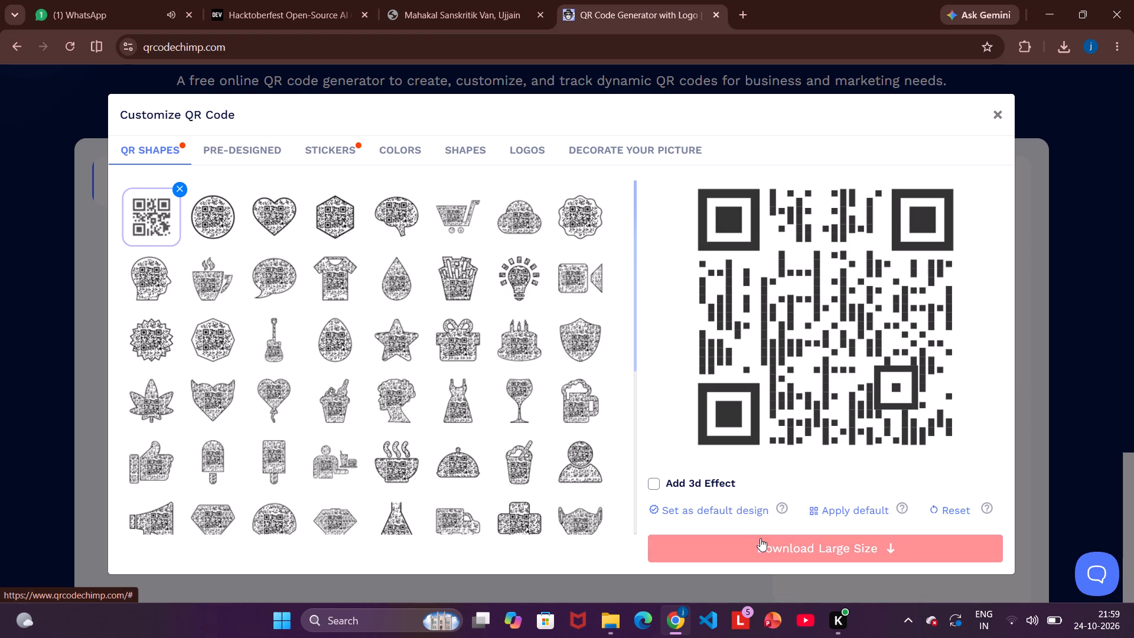
{"action": "left_click", "coordinate": [1002, 118]}
Save the QR code with the campaign name Zone 4 and bring up its entry in the QR codes list.
{"action": "left_click", "coordinate": [519, 497]}
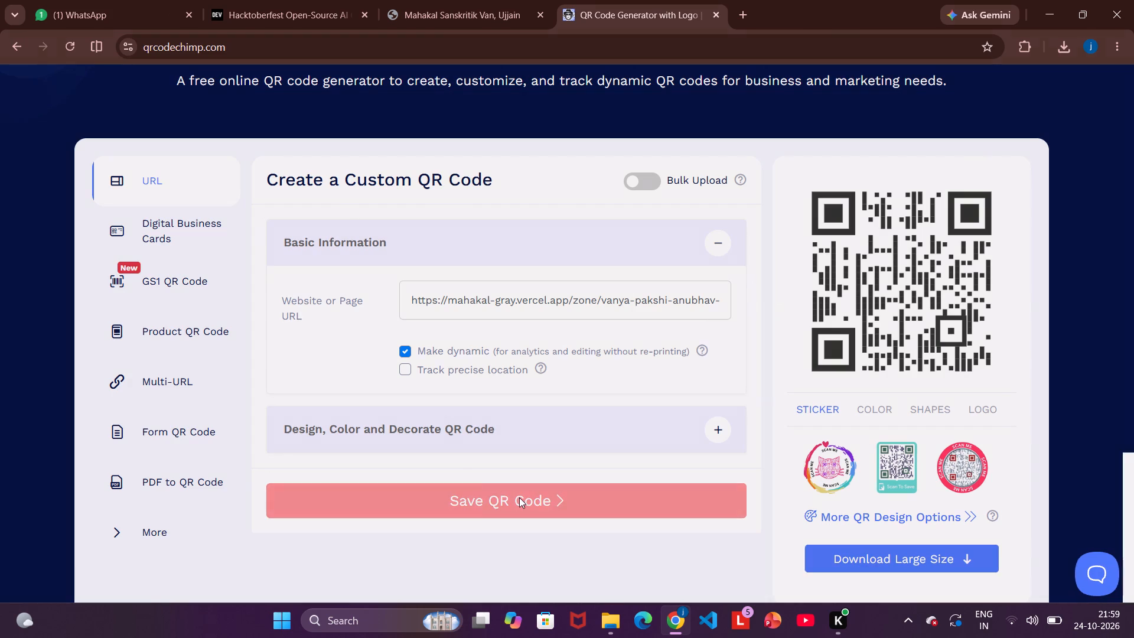
{"action": "left_click", "coordinate": [519, 308]}
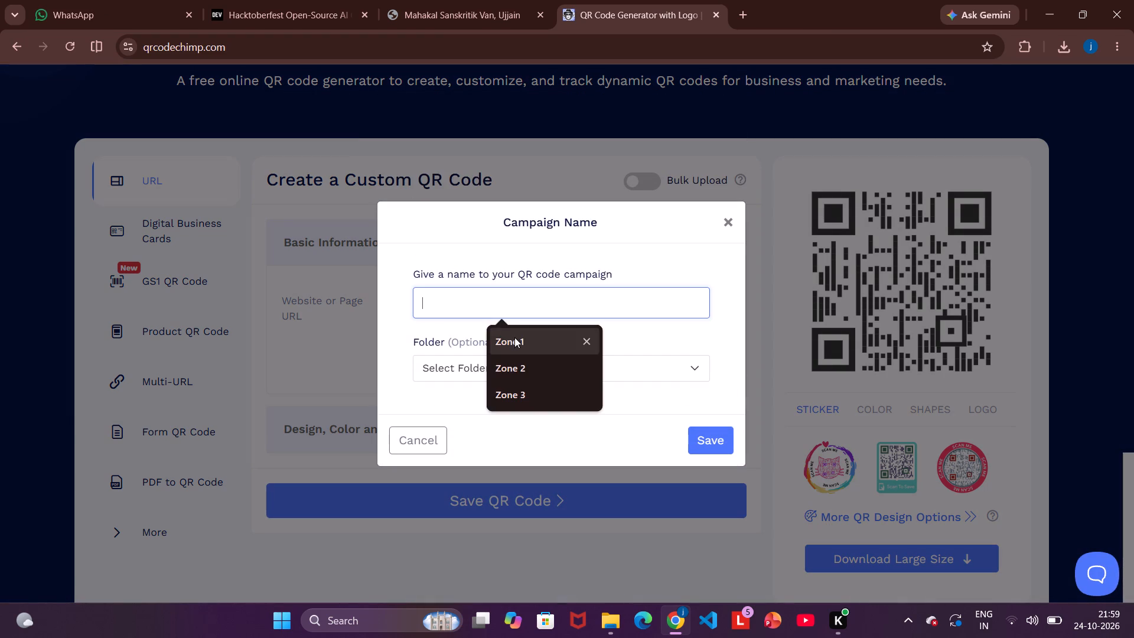
{"action": "left_click", "coordinate": [514, 338]}
{"action": "key", "text": "BackSpace"}
{"action": "key", "text": "4"}
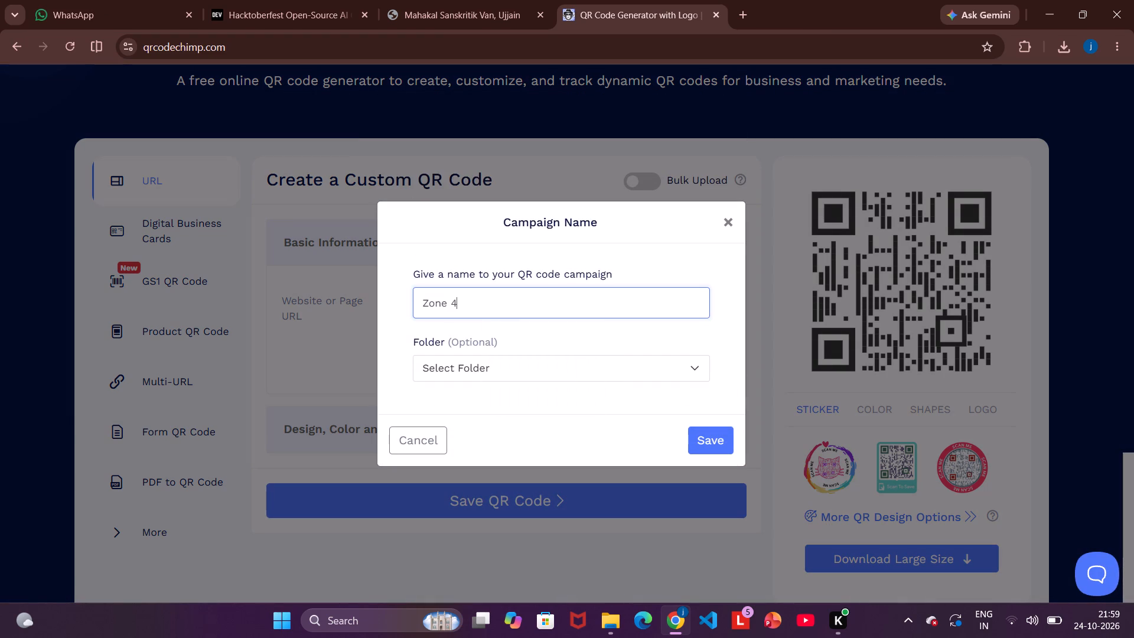
{"action": "key", "text": "Return"}
{"action": "left_click", "coordinate": [713, 448]}
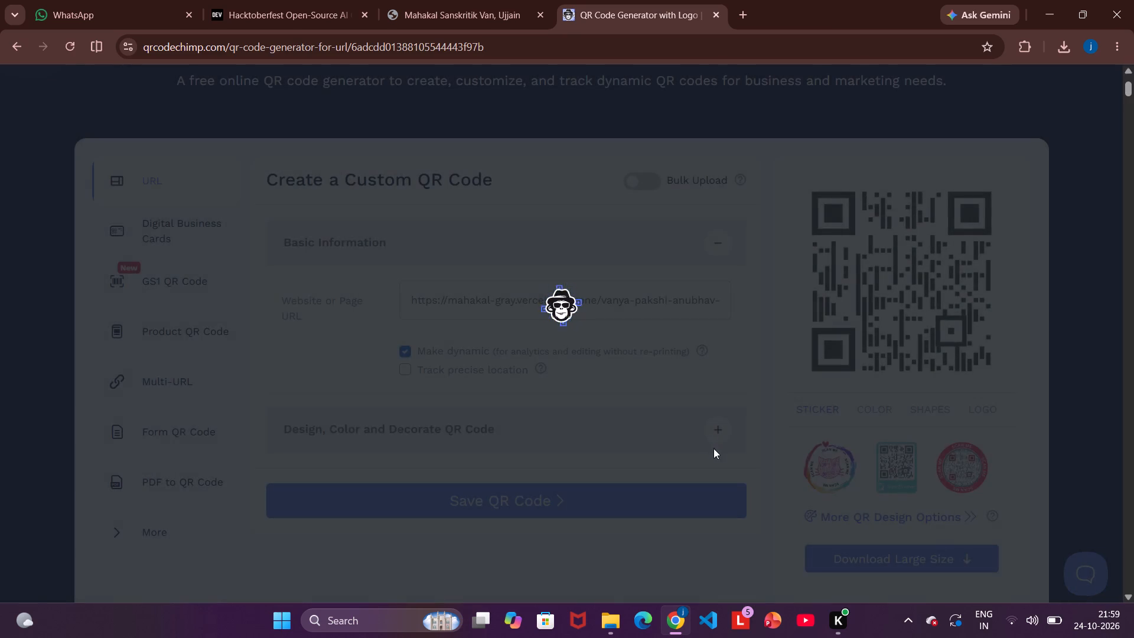
{"action": "left_click", "coordinate": [767, 405]}
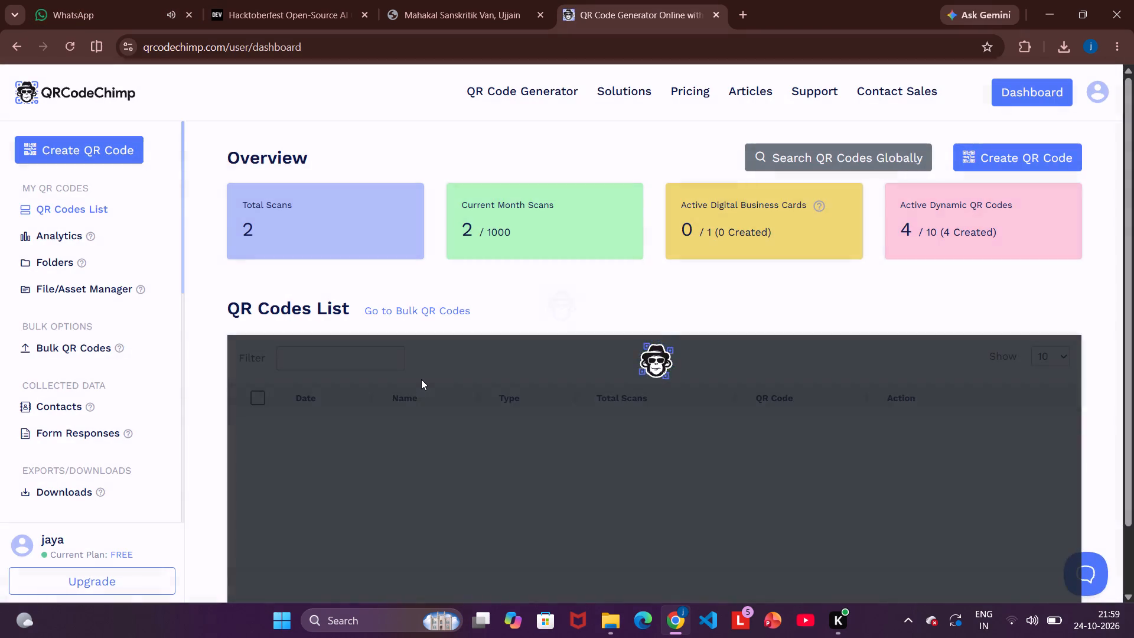
{"action": "scroll", "coordinate": [421, 379], "scroll_direction": "down", "scroll_amount": 3}
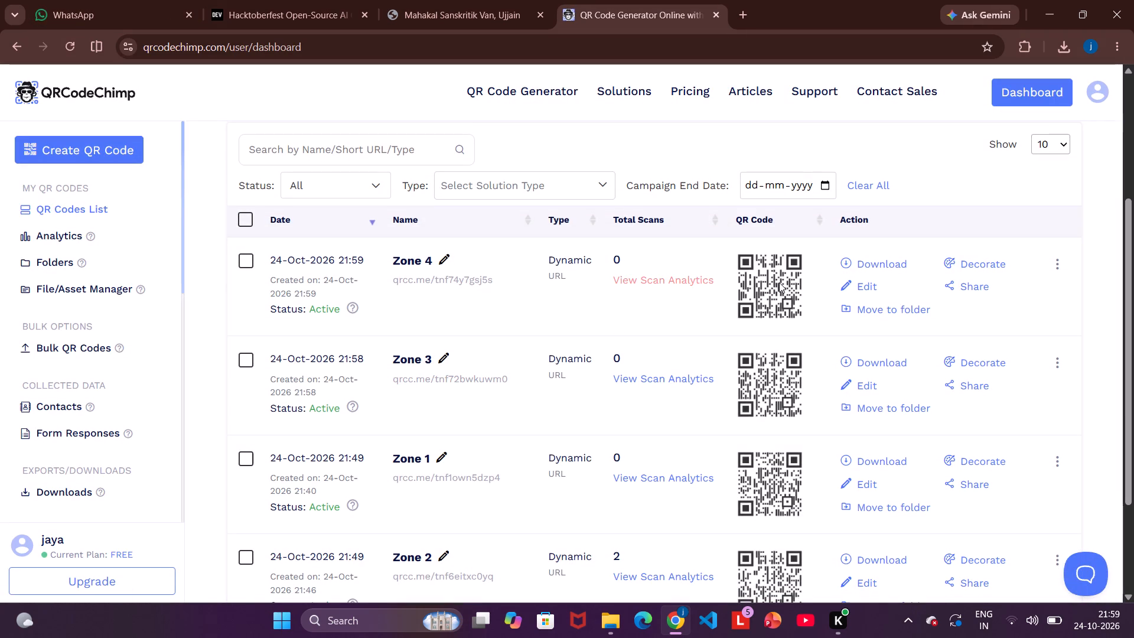
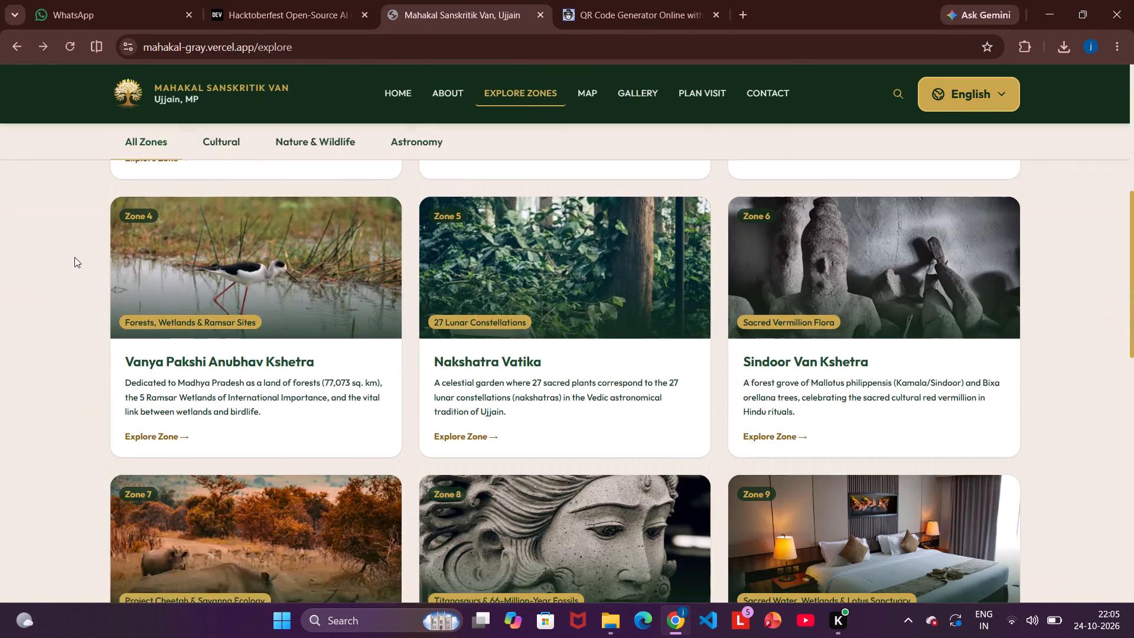
Open the Zone 5 page, Nakshatra Vatika, on the Mahakal Sanskritik Van website and copy its web address.
{"action": "scroll", "coordinate": [74, 257], "scroll_direction": "down", "scroll_amount": 1}
{"action": "scroll", "coordinate": [435, 188], "scroll_direction": "up", "scroll_amount": 1}
{"action": "left_click", "coordinate": [530, 360]}
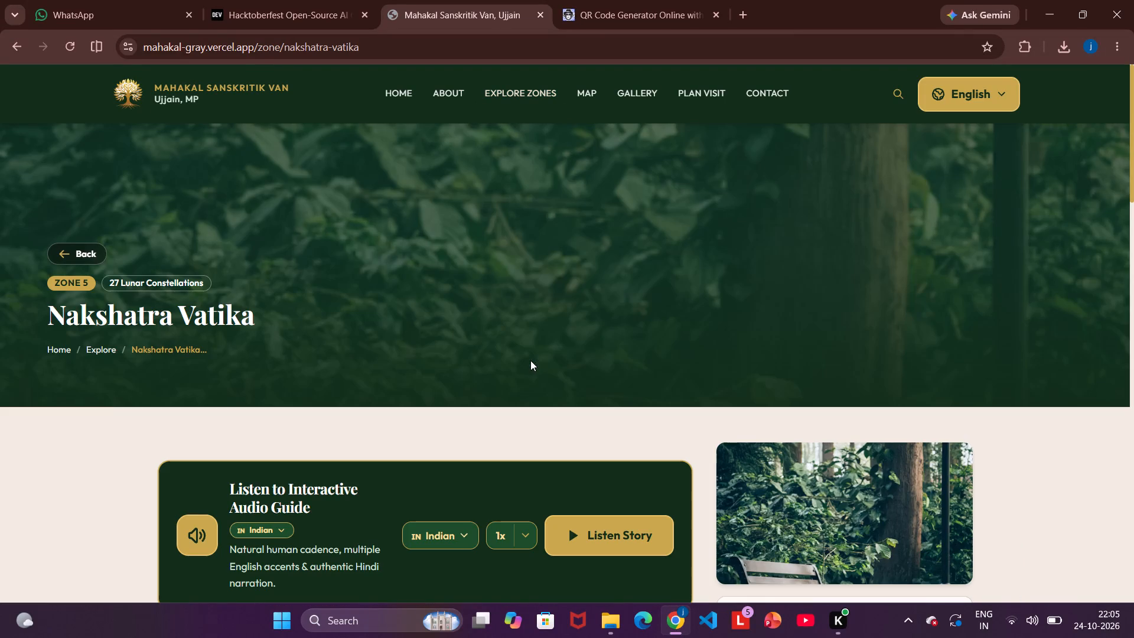
{"action": "left_click", "coordinate": [400, 47]}
{"action": "key", "text": "ctrl+c"}
{"action": "left_click", "coordinate": [592, 343]}
{"action": "left_click", "coordinate": [631, 0]}
{"action": "left_click", "coordinate": [516, 89]}
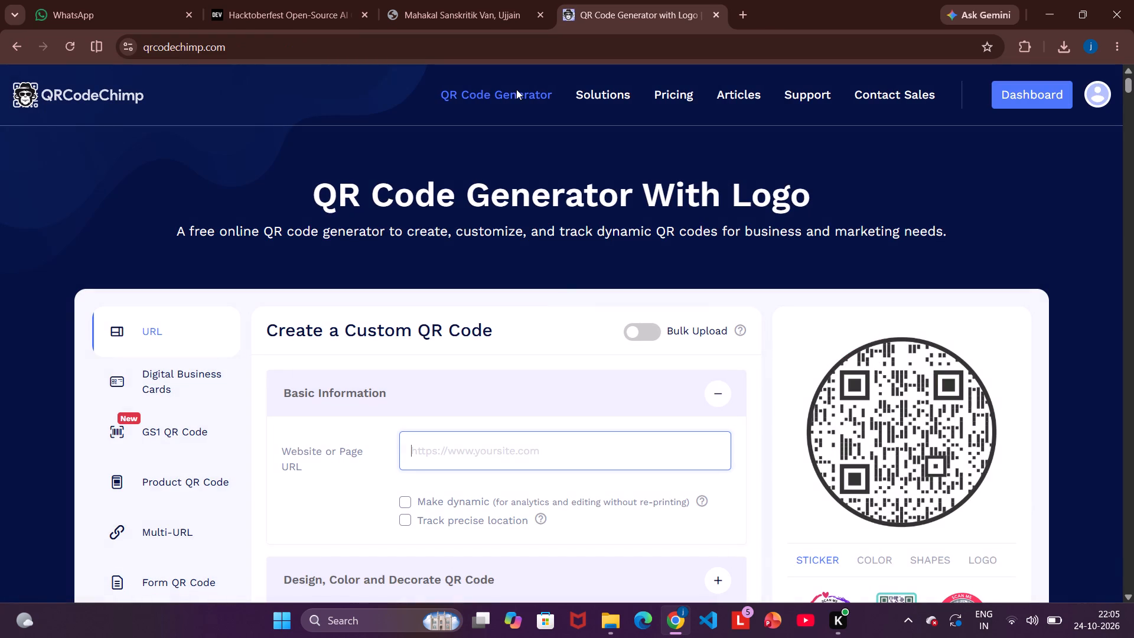
{"action": "key", "text": "ctrl+v"}
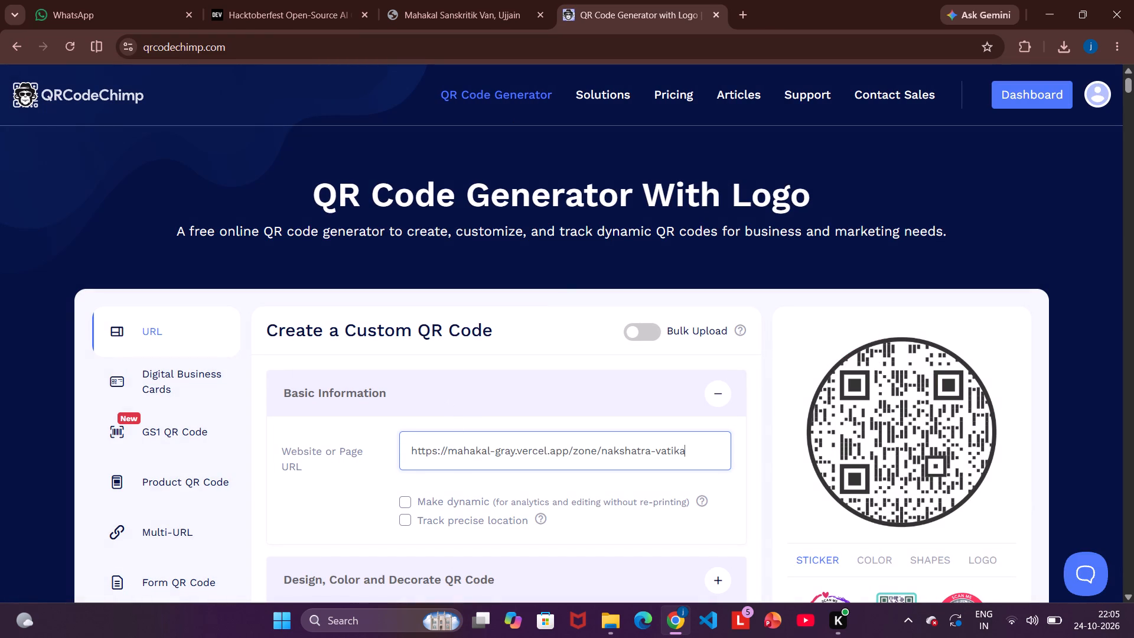
{"action": "left_click", "coordinate": [446, 510]}
Change the new QR code's overall shape to the plain square design and close the customization window.
{"action": "scroll", "coordinate": [446, 510], "scroll_direction": "down", "scroll_amount": 3}
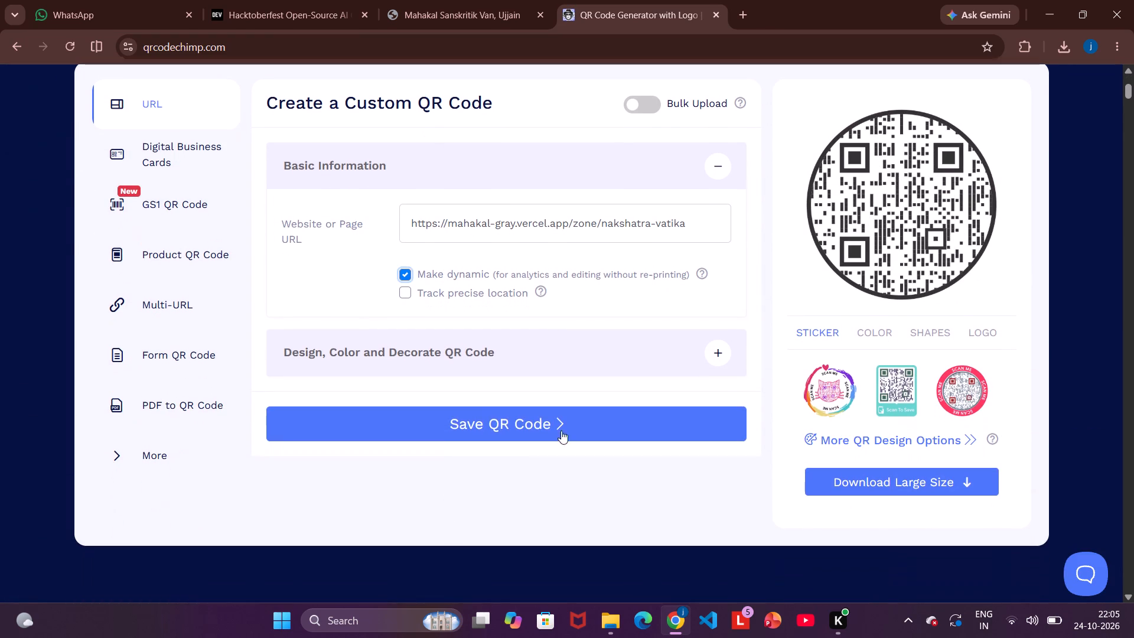
{"action": "left_click", "coordinate": [895, 206]}
{"action": "left_click", "coordinate": [870, 325]}
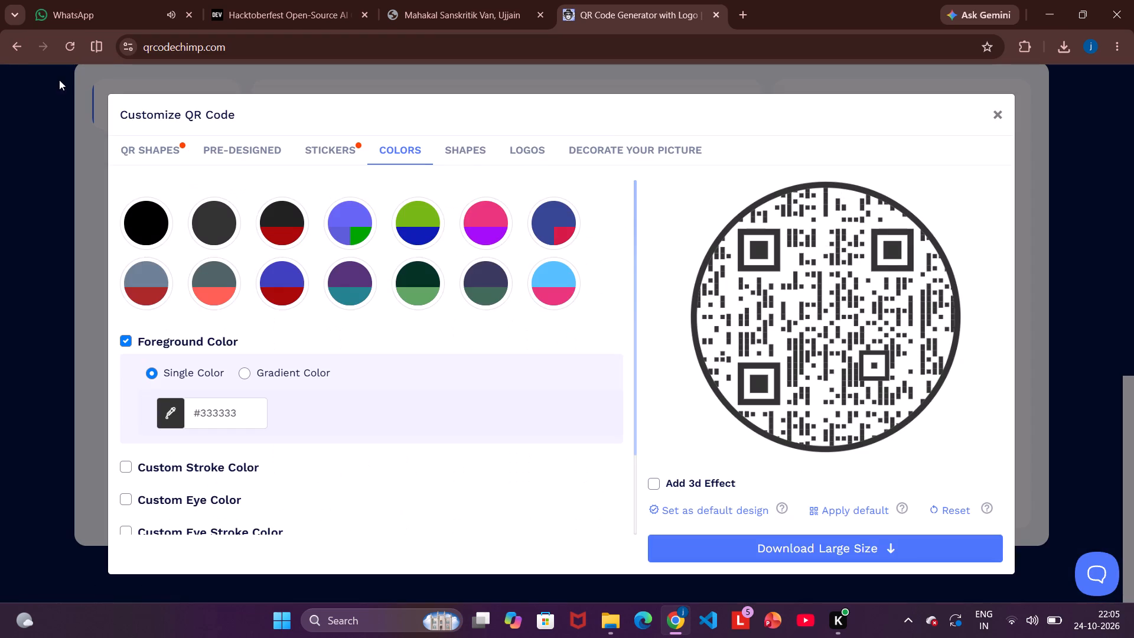
{"action": "left_click", "coordinate": [169, 152]}
{"action": "left_click", "coordinate": [136, 215]}
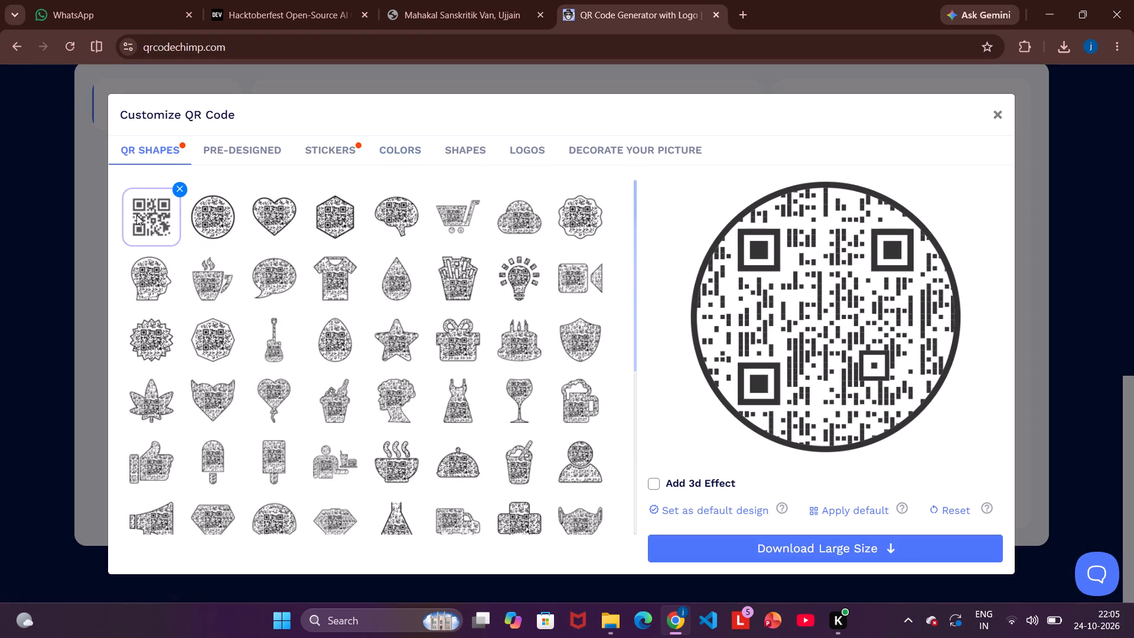
{"action": "right_click", "coordinate": [149, 222]}
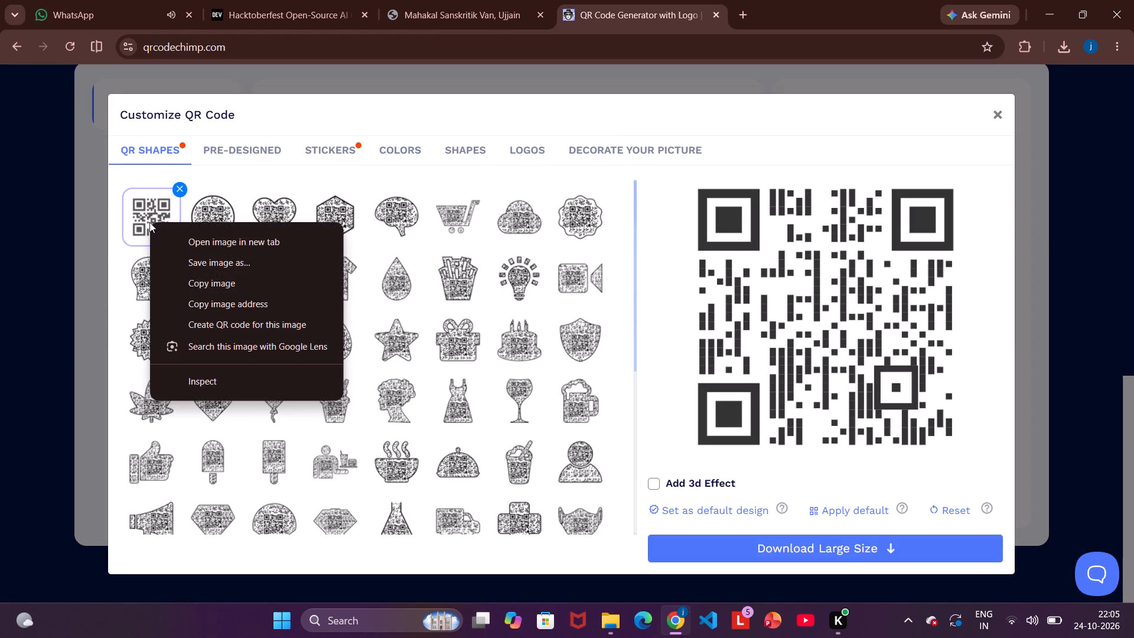
{"action": "left_click", "coordinate": [112, 280]}
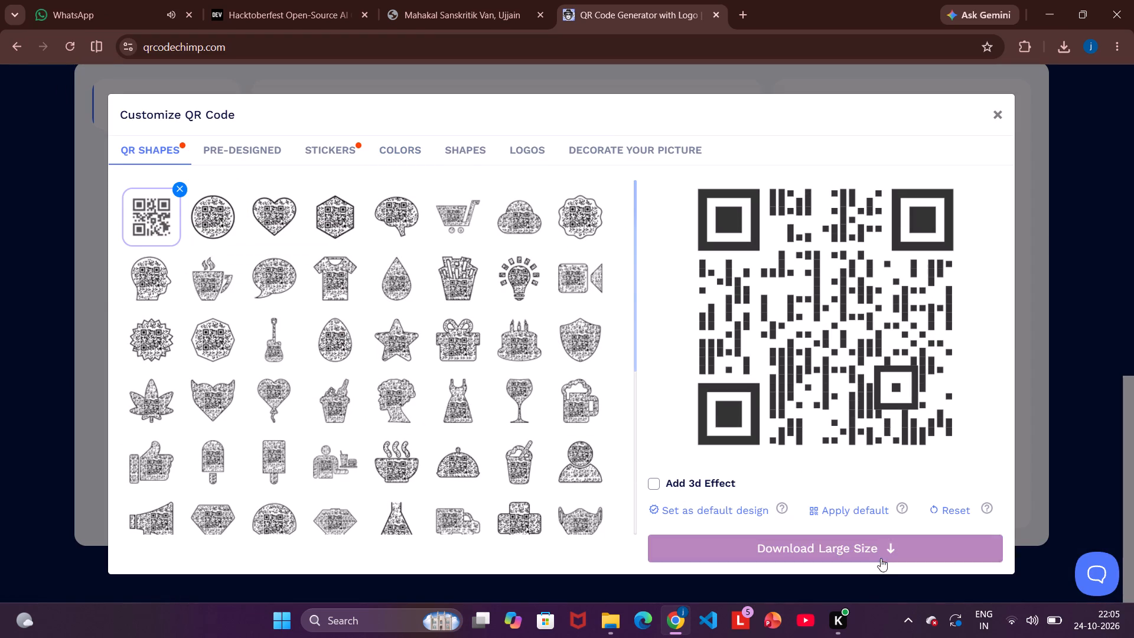
{"action": "left_click", "coordinate": [1008, 116]}
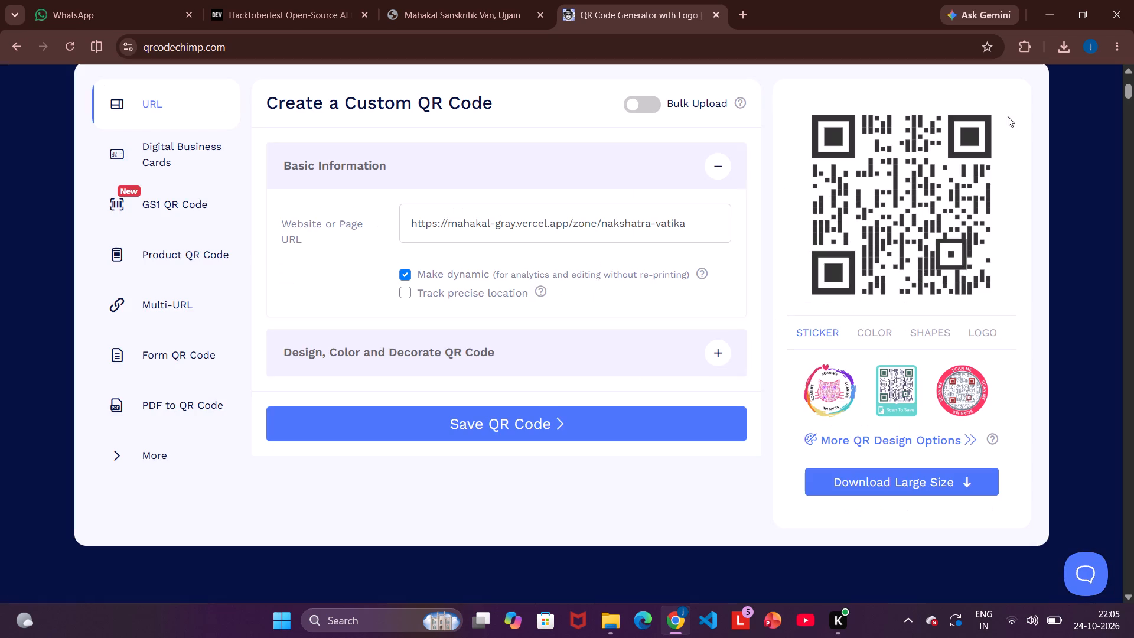
Save the QR code with the campaign name Zone 5.
{"action": "left_click", "coordinate": [515, 426]}
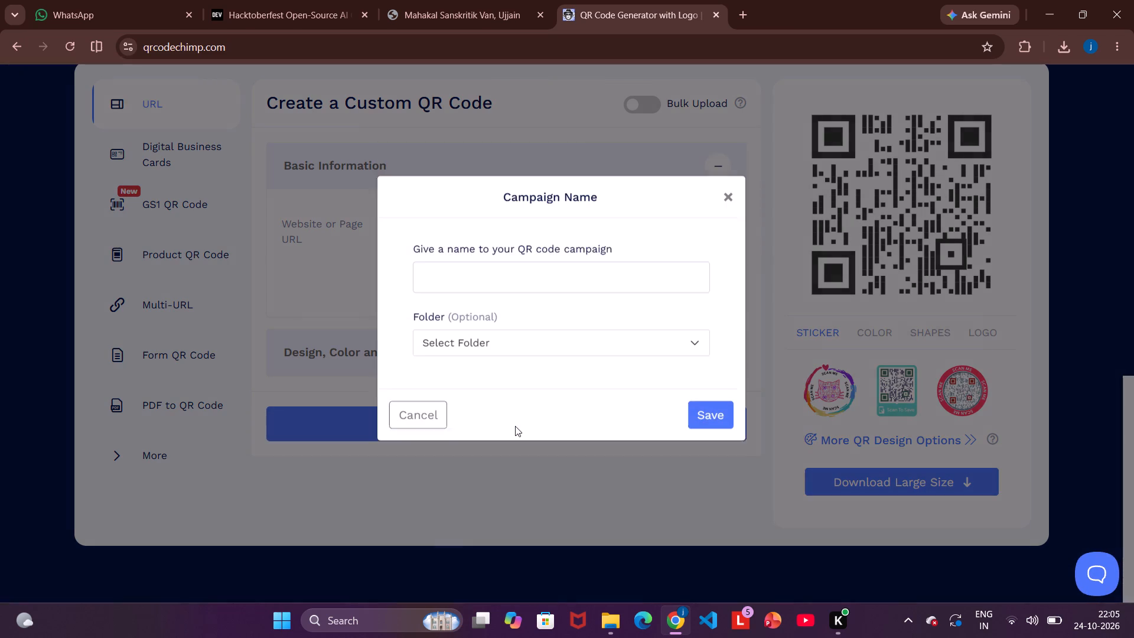
{"action": "left_click", "coordinate": [486, 302]}
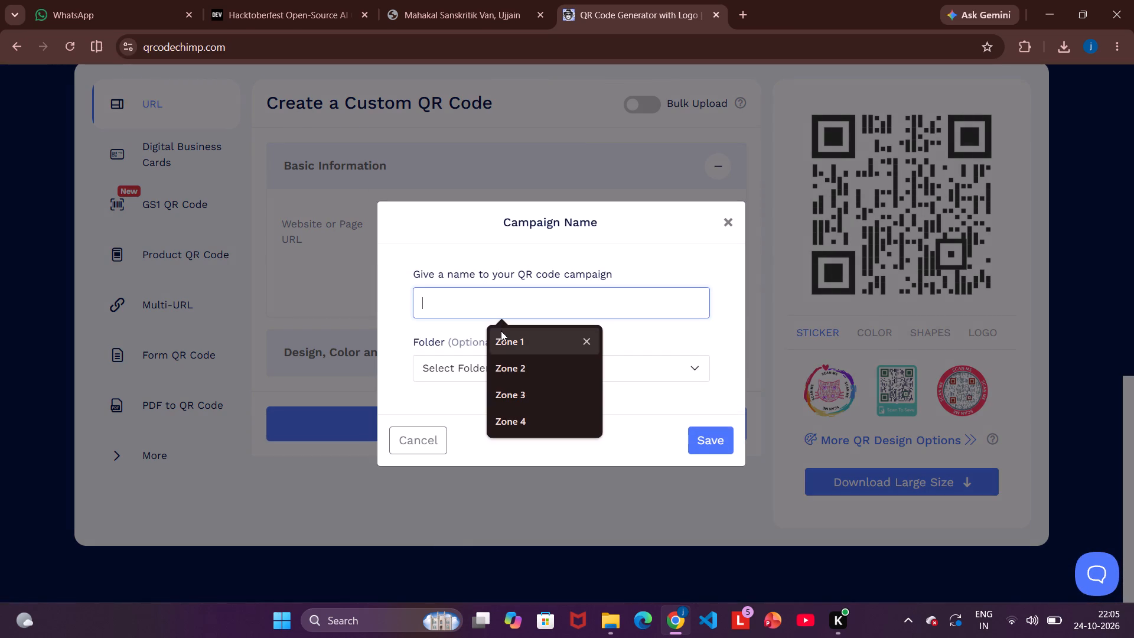
{"action": "left_click", "coordinate": [501, 331]}
{"action": "key", "text": "BackSpace"}
{"action": "key", "text": "5"}
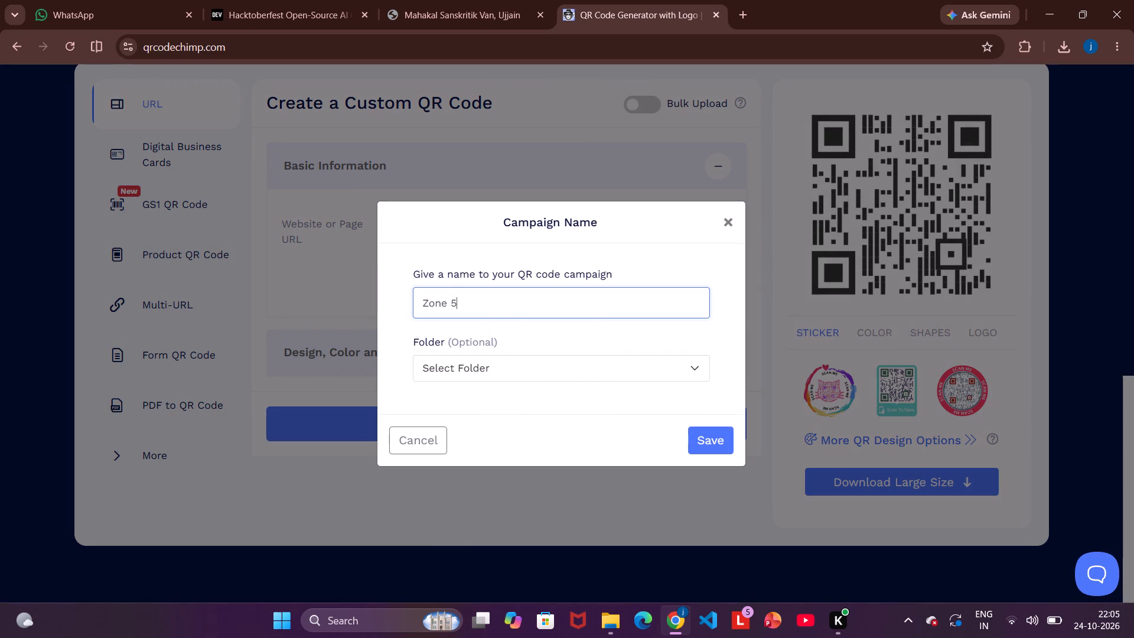
{"action": "key", "text": "Return"}
{"action": "left_click", "coordinate": [708, 435]}
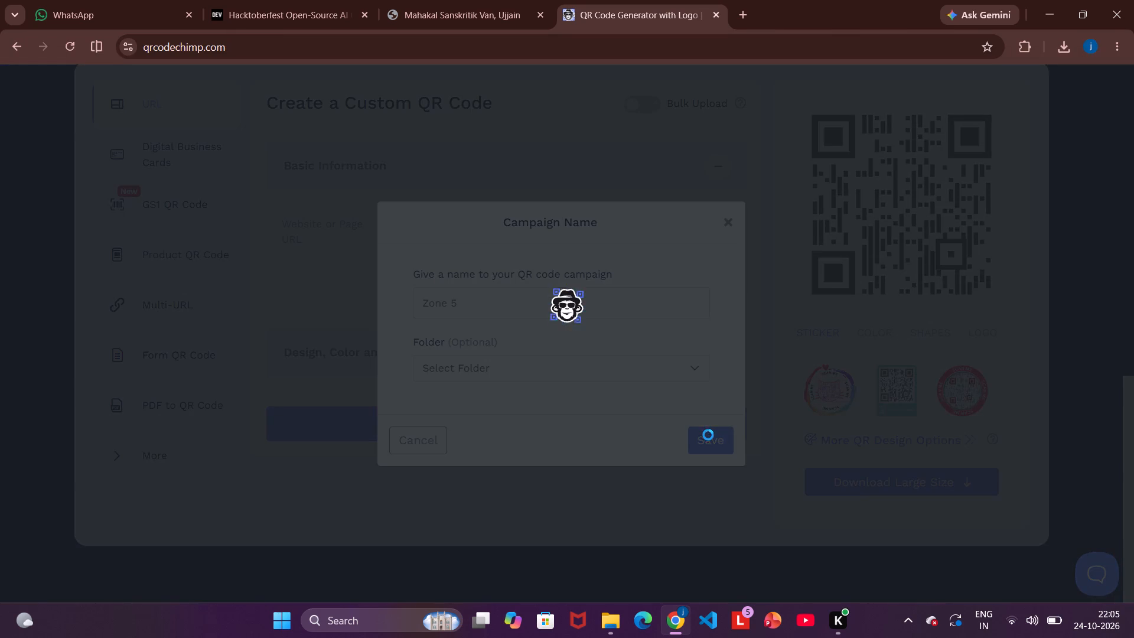
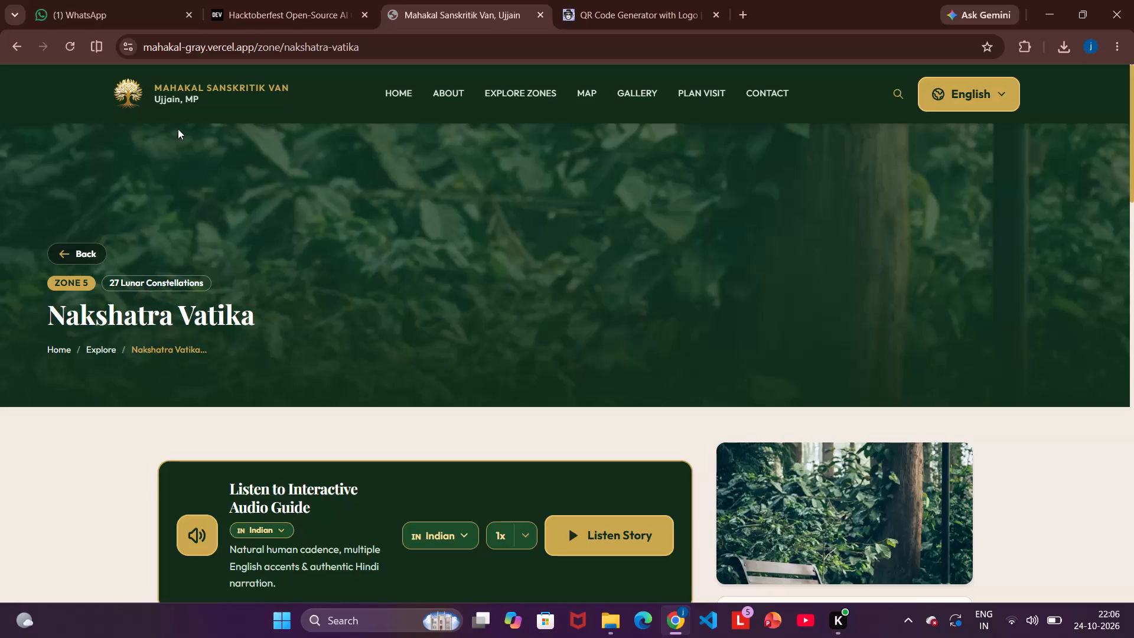
Return to the zone list on the Mahakal Sanskritik Van website and open the Zone 6 page, Sindoor Van Kshetra.
{"action": "left_click", "coordinate": [81, 250]}
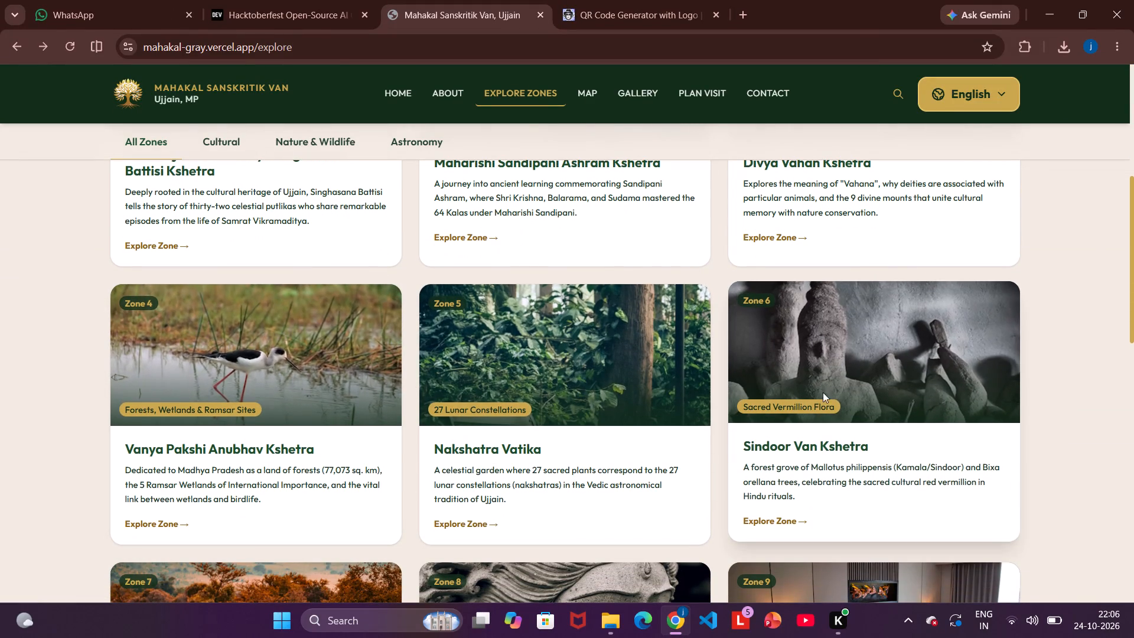
{"action": "left_click", "coordinate": [843, 390]}
{"action": "scroll", "coordinate": [843, 390], "scroll_direction": "down", "scroll_amount": 1}
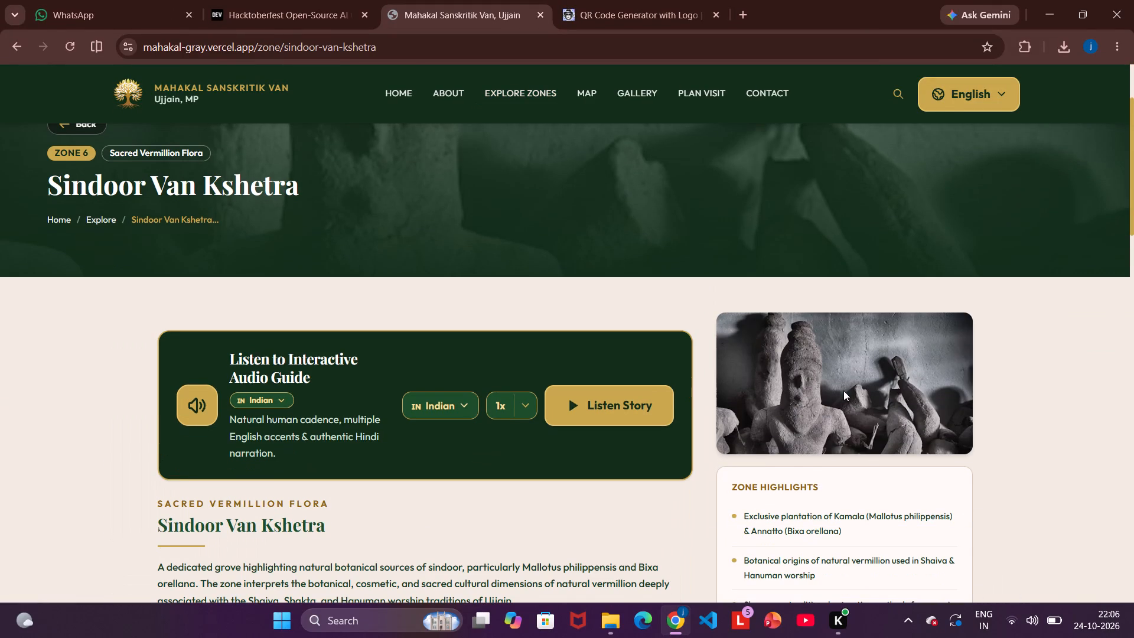
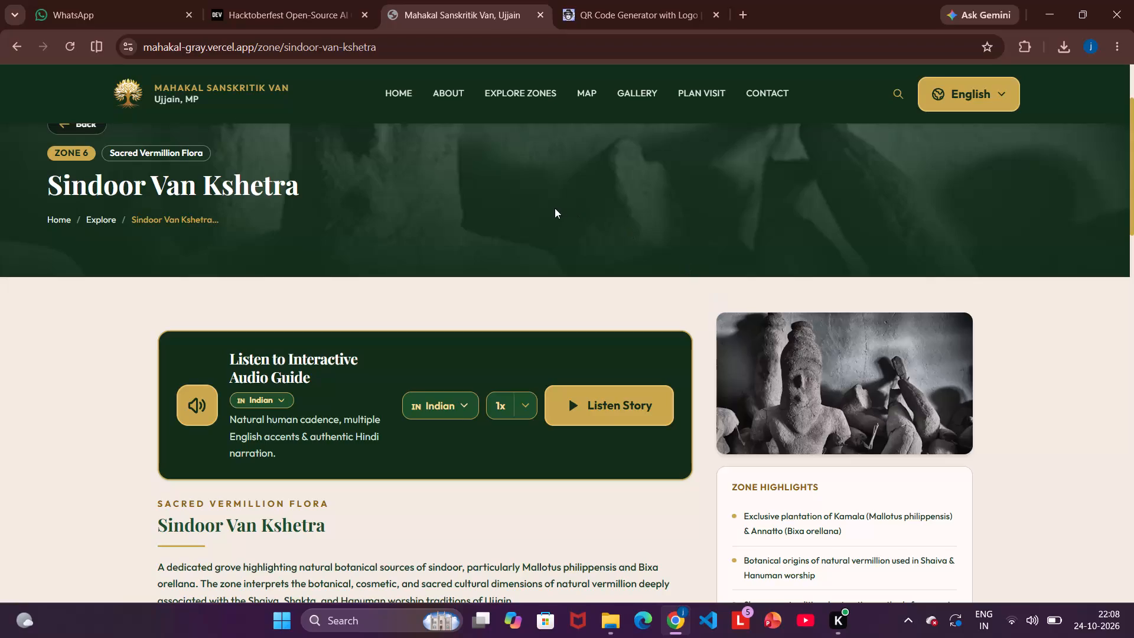
Copy the Sindoor Van Kshetra page address into the QRCodeChimp website URL and make the QR code dynamic.
{"action": "scroll", "coordinate": [335, 286], "scroll_direction": "up", "scroll_amount": 2}
{"action": "left_click", "coordinate": [394, 54]}
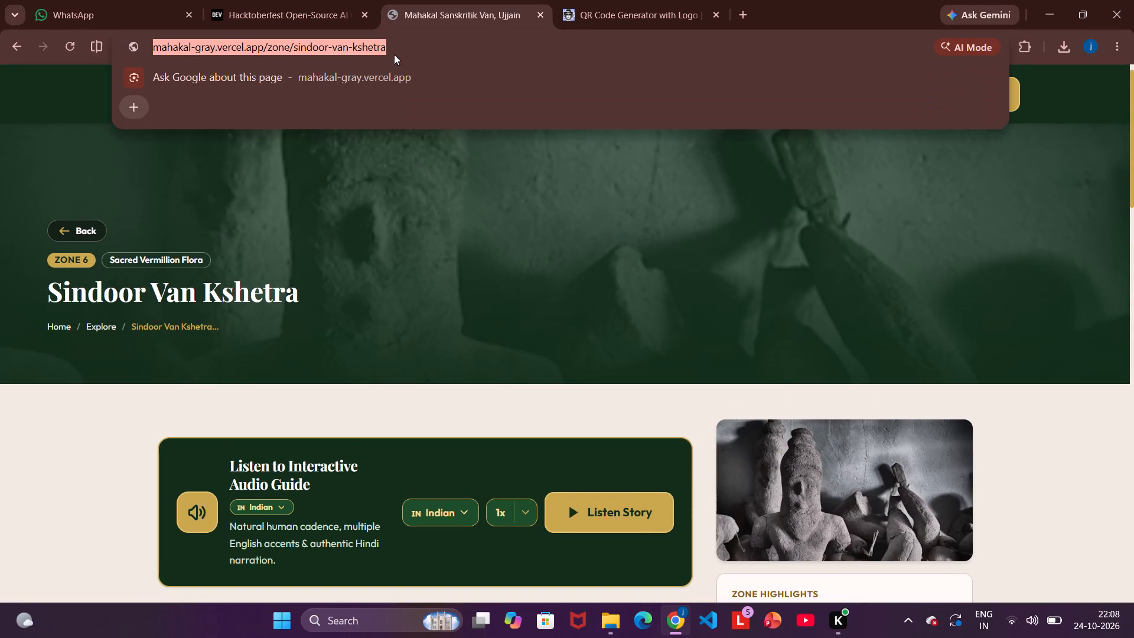
{"action": "key", "text": "ctrl+c"}
{"action": "left_click", "coordinate": [529, 255]}
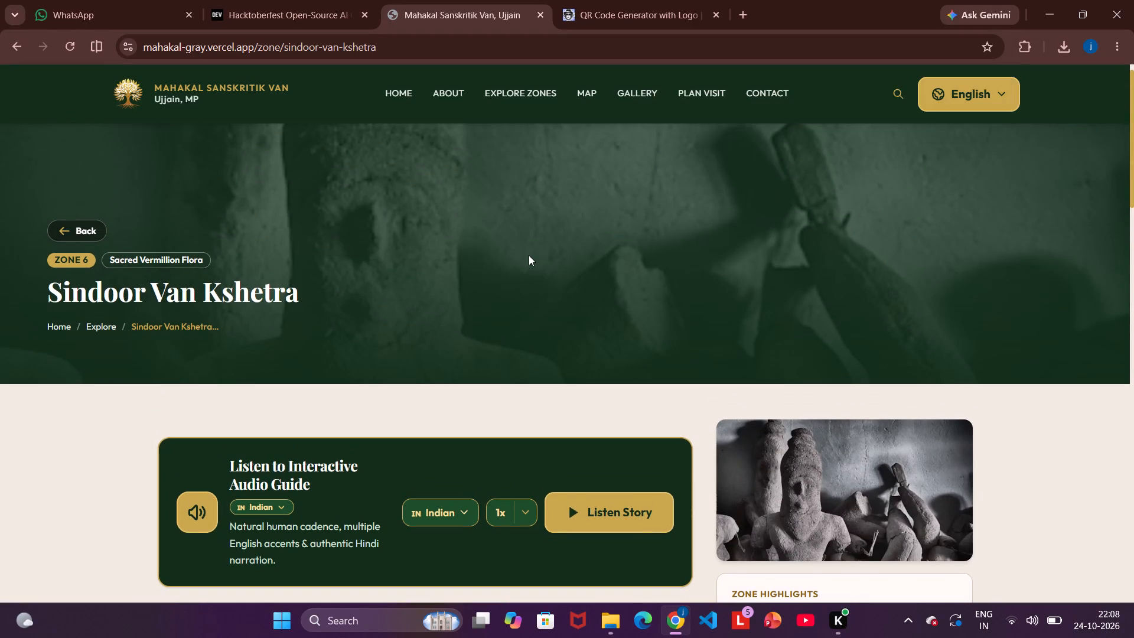
{"action": "left_click", "coordinate": [602, 4]}
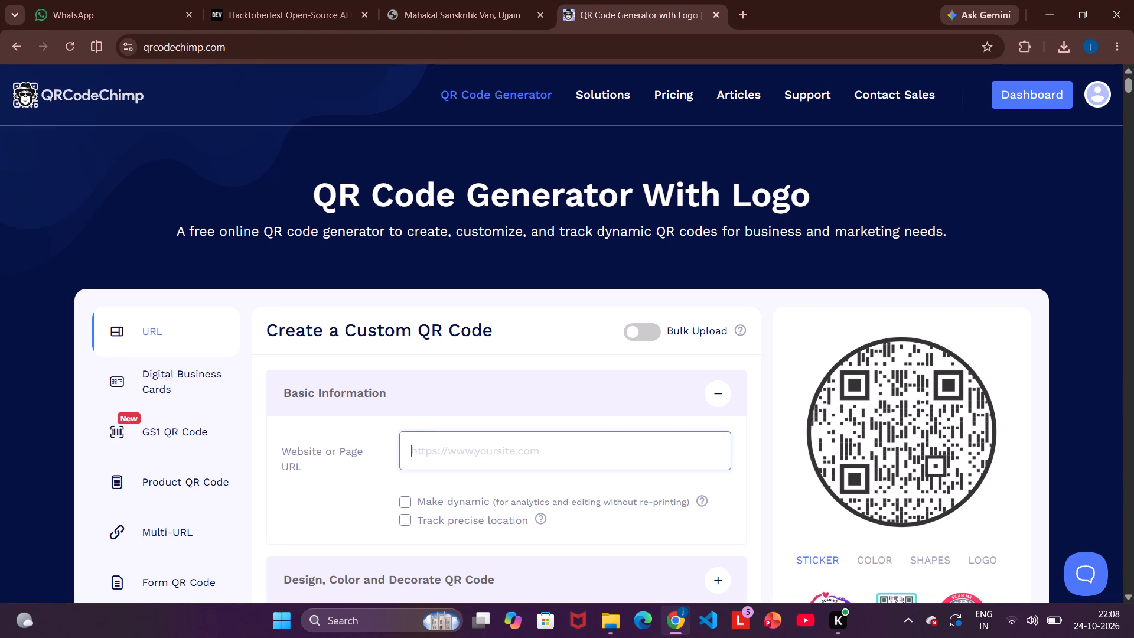
{"action": "key", "text": "ctrl+v"}
{"action": "left_click", "coordinate": [439, 501]}
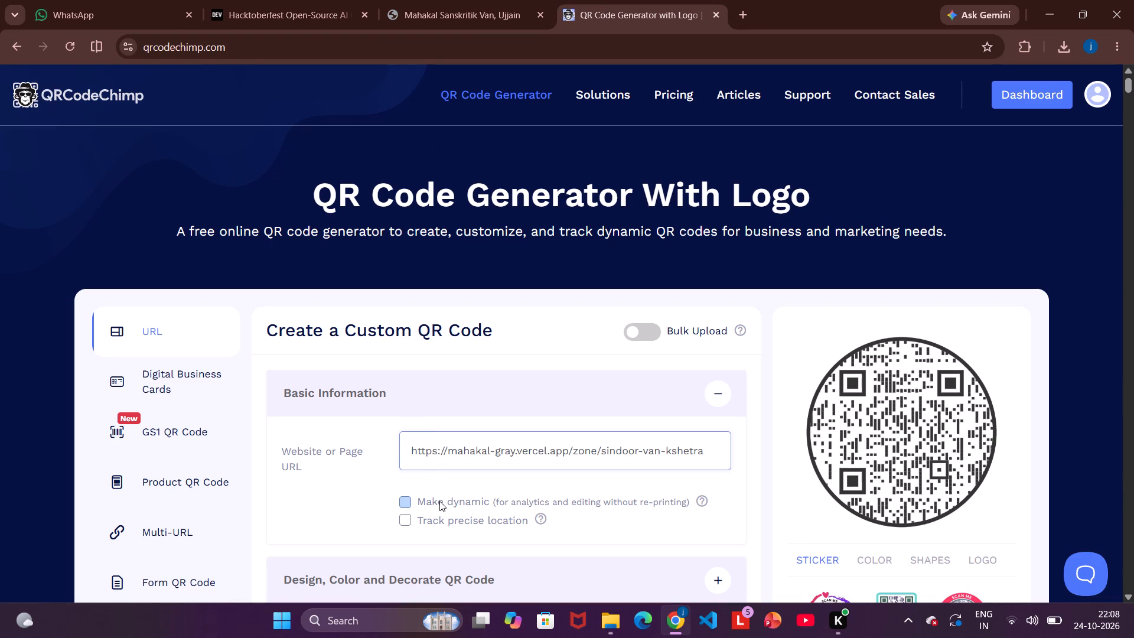
Change the Zone 6 QR code's shape from the circle to the plain square design.
{"action": "scroll", "coordinate": [439, 501], "scroll_direction": "down", "scroll_amount": 2}
{"action": "left_click", "coordinate": [864, 411]}
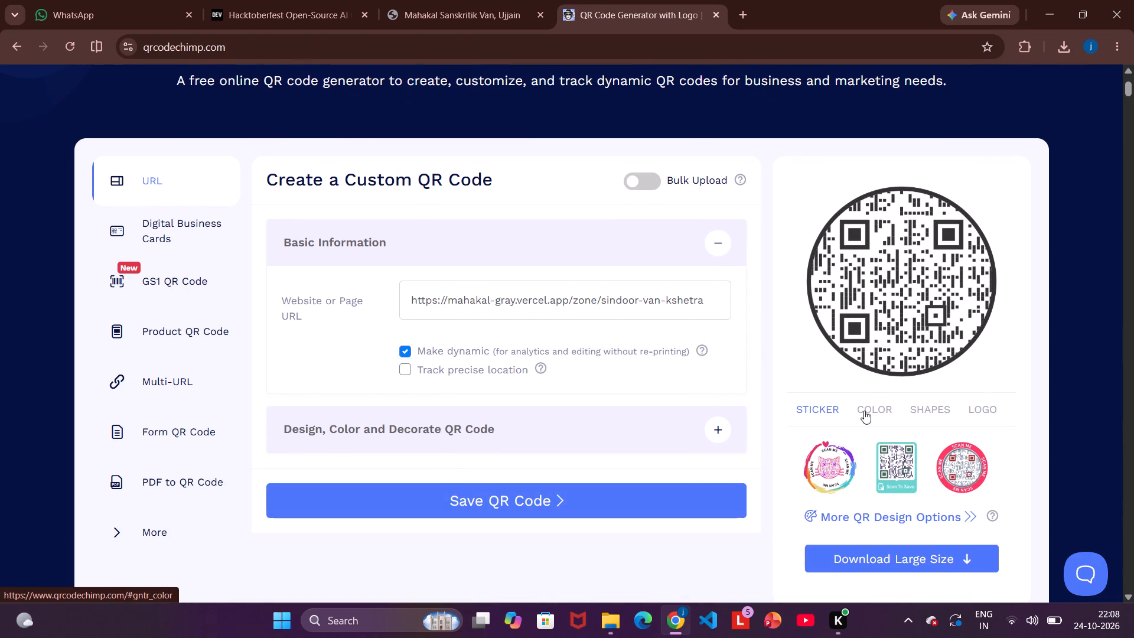
{"action": "left_click", "coordinate": [144, 145]}
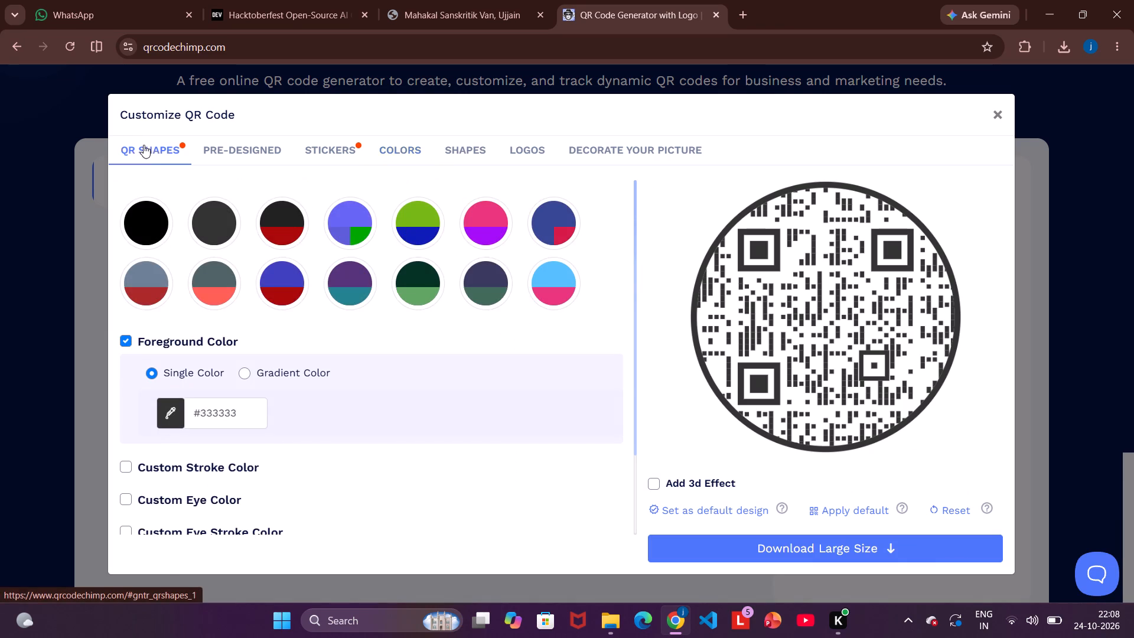
{"action": "left_click", "coordinate": [174, 218]}
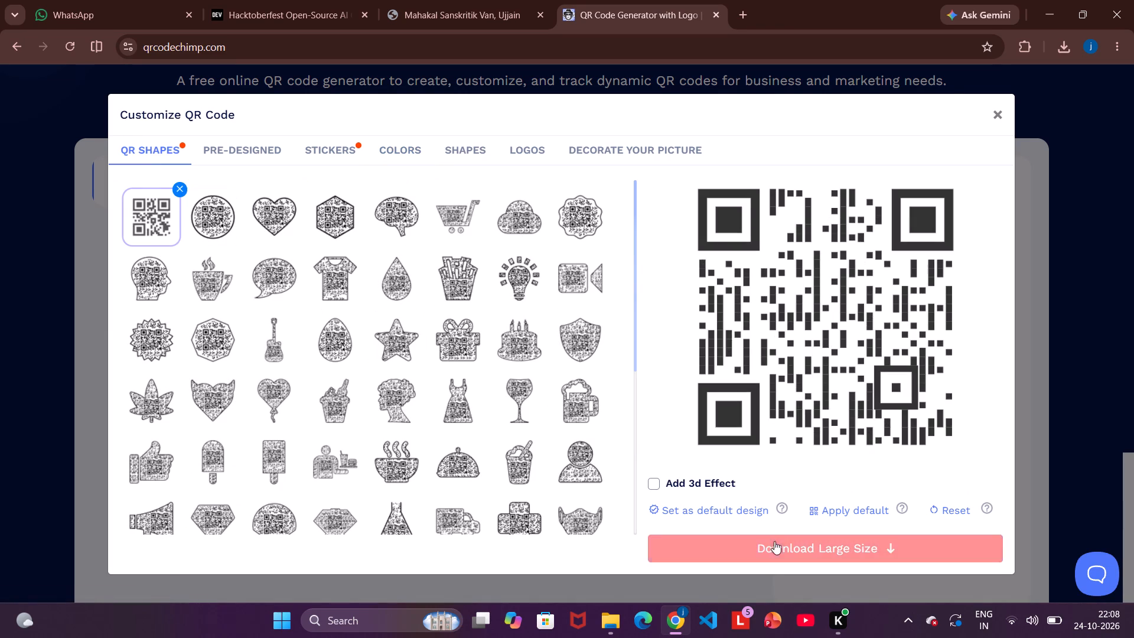
{"action": "left_click", "coordinate": [990, 118]}
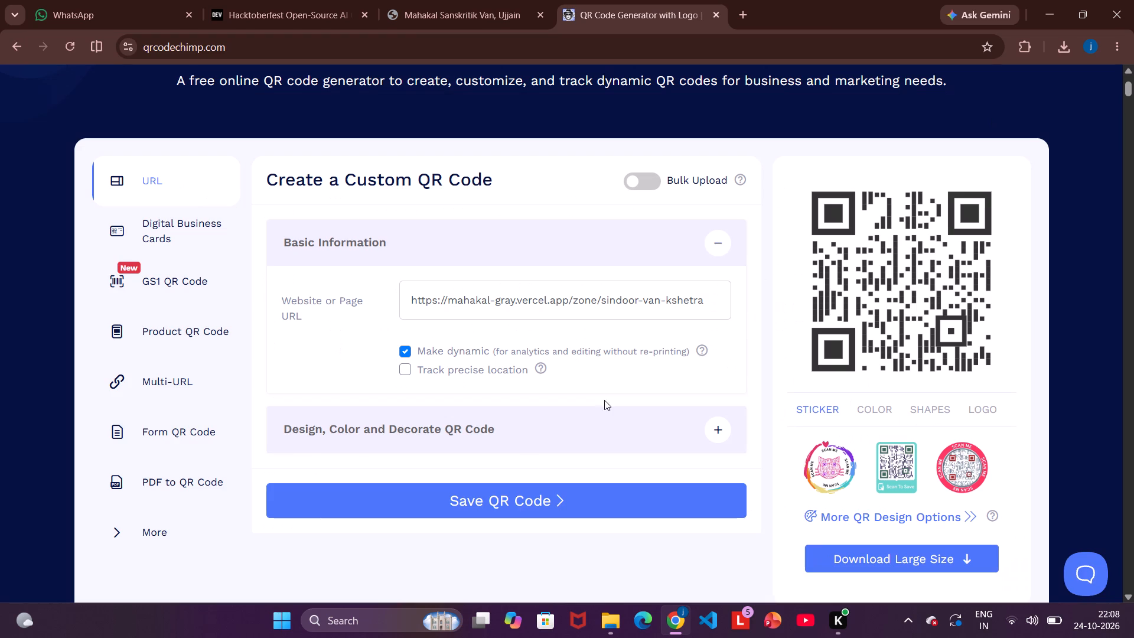
Save the QR code with the campaign name Zone 6 and go to the dashboard.
{"action": "left_click", "coordinate": [494, 507]}
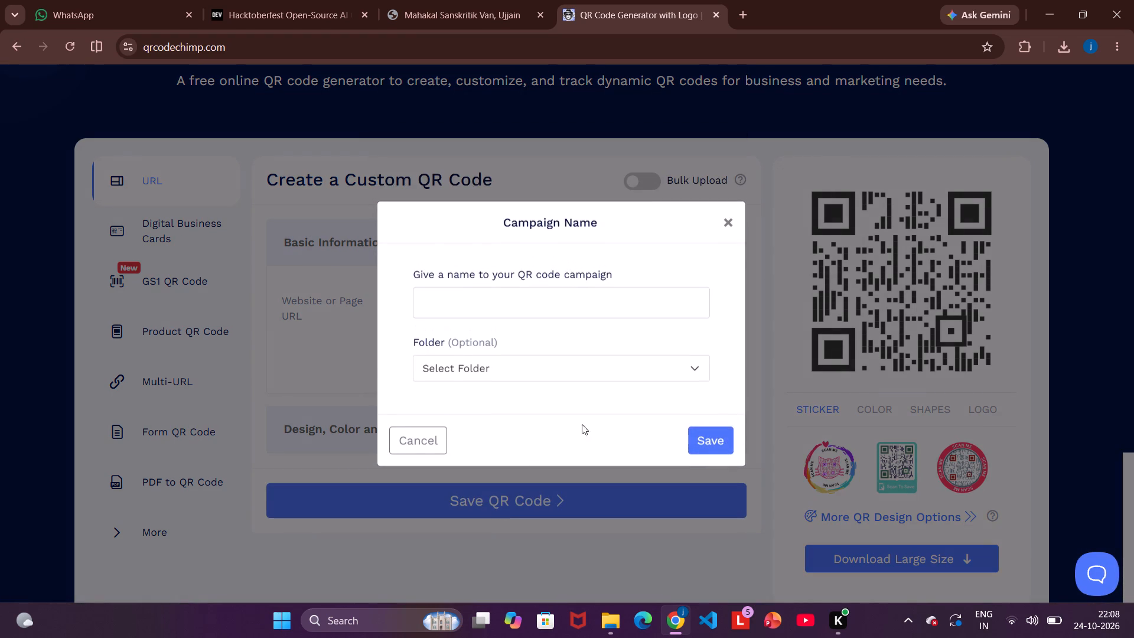
{"action": "left_click", "coordinate": [512, 292]}
{"action": "left_click", "coordinate": [510, 337]}
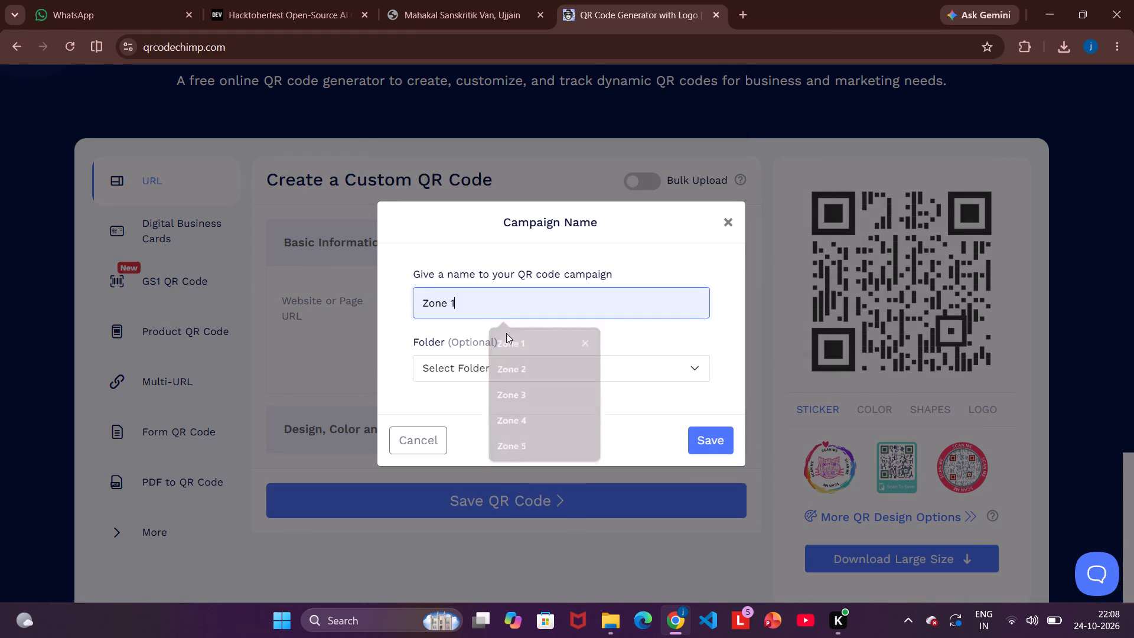
{"action": "key", "text": "BackSpace"}
{"action": "key", "text": "6"}
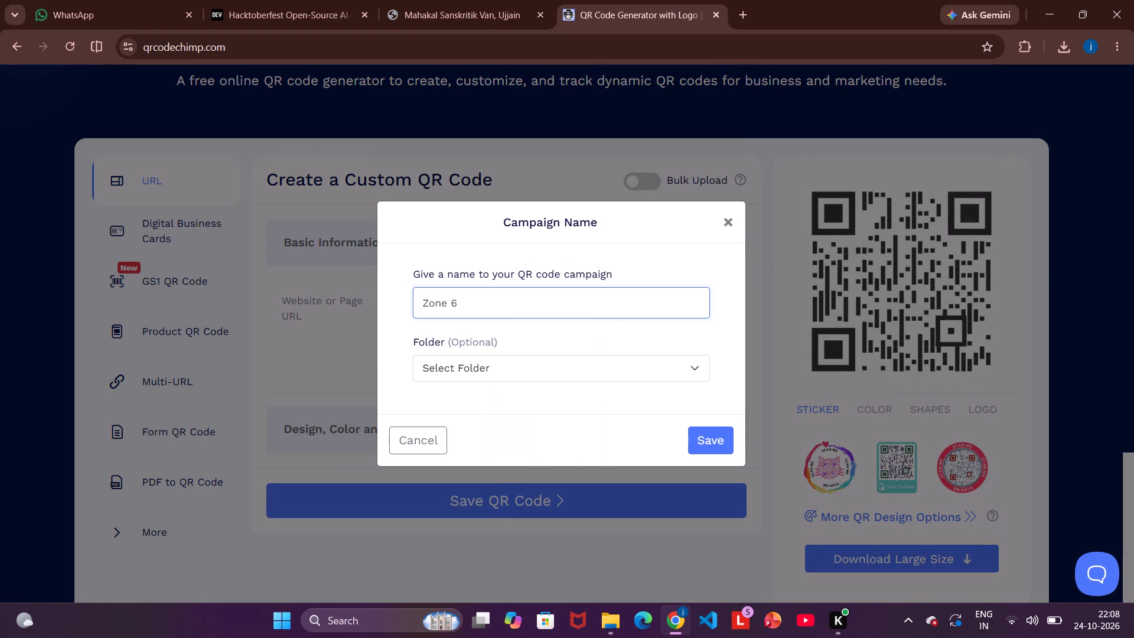
{"action": "key", "text": "Return"}
{"action": "left_click", "coordinate": [711, 454]}
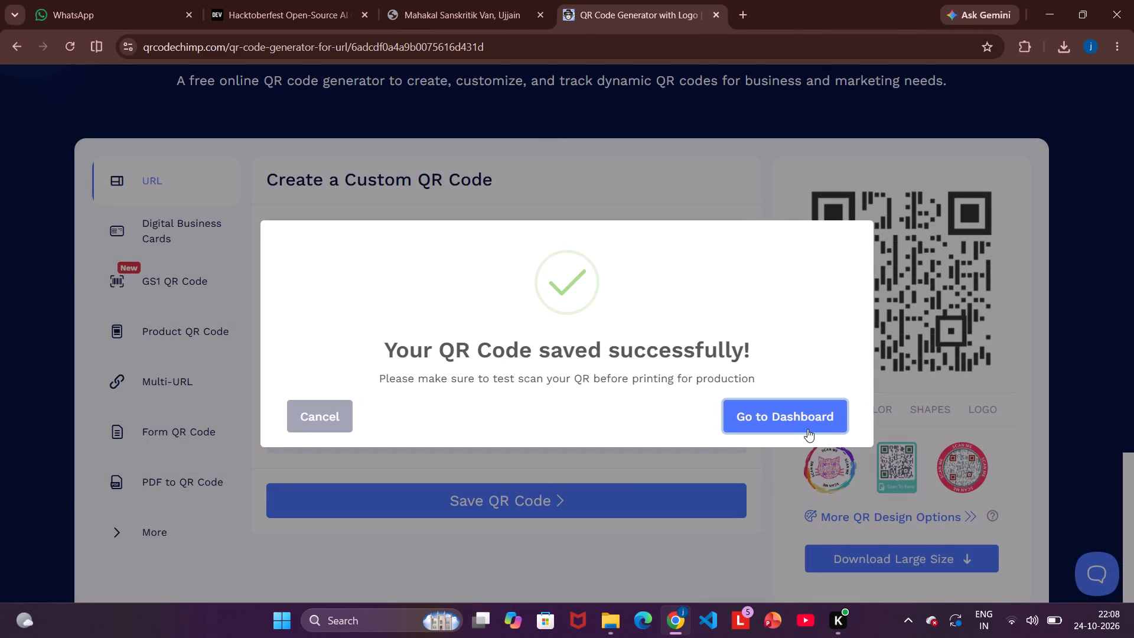
{"action": "left_click", "coordinate": [809, 427]}
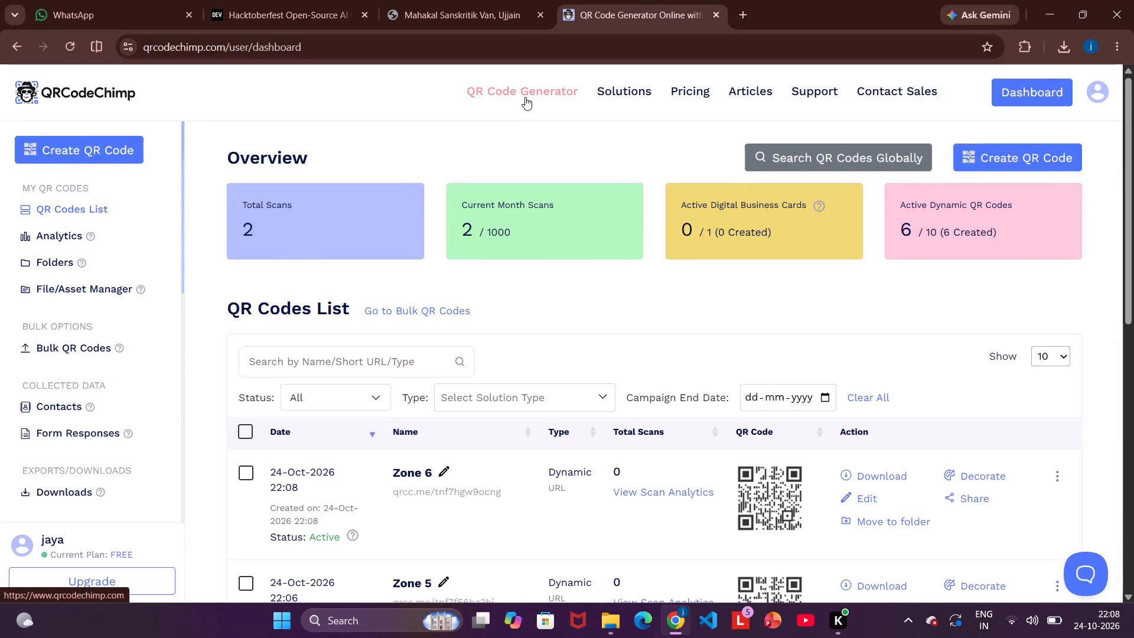
Start a new QR code, then open the Zone 7 page, Cheetah Kshetra, from the Mahakal Sanskritik Van zone list.
{"action": "left_click", "coordinate": [525, 97]}
{"action": "left_click", "coordinate": [457, 0]}
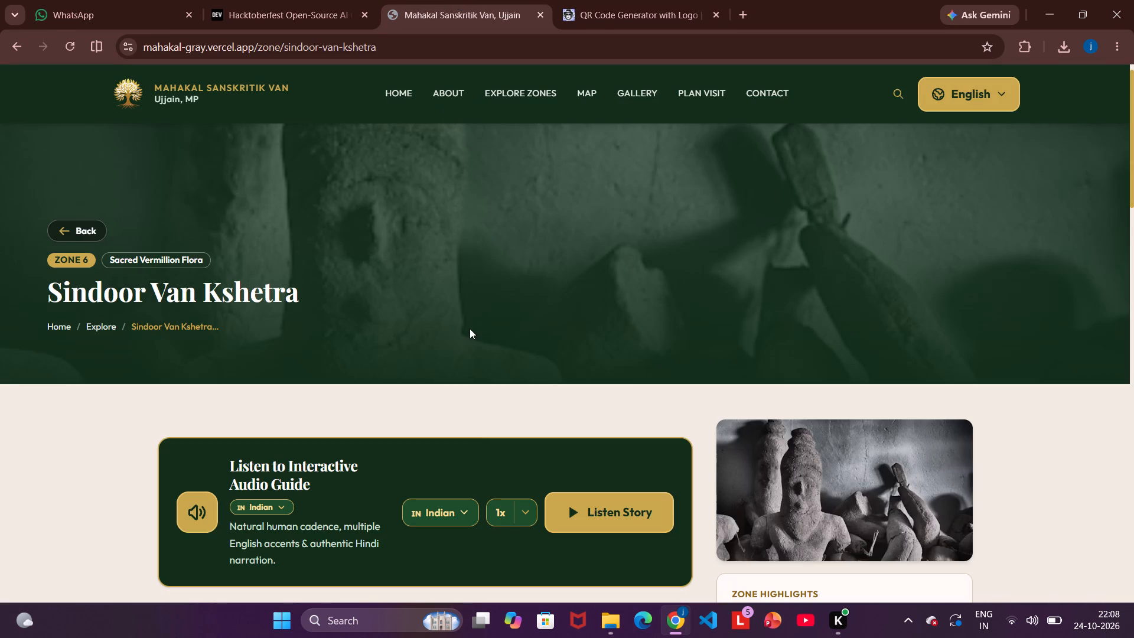
{"action": "left_click", "coordinate": [53, 235]}
{"action": "scroll", "coordinate": [579, 408], "scroll_direction": "down", "scroll_amount": 1}
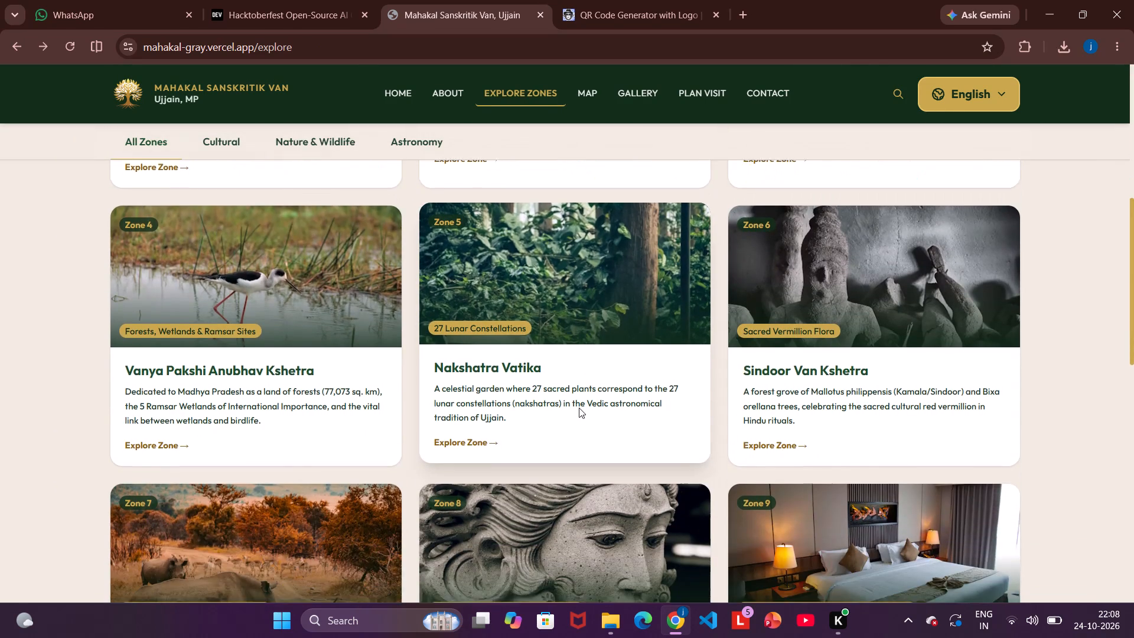
{"action": "scroll", "coordinate": [579, 408], "scroll_direction": "down", "scroll_amount": 1}
{"action": "scroll", "coordinate": [636, 395], "scroll_direction": "down", "scroll_amount": 2}
{"action": "scroll", "coordinate": [363, 326], "scroll_direction": "up", "scroll_amount": 1}
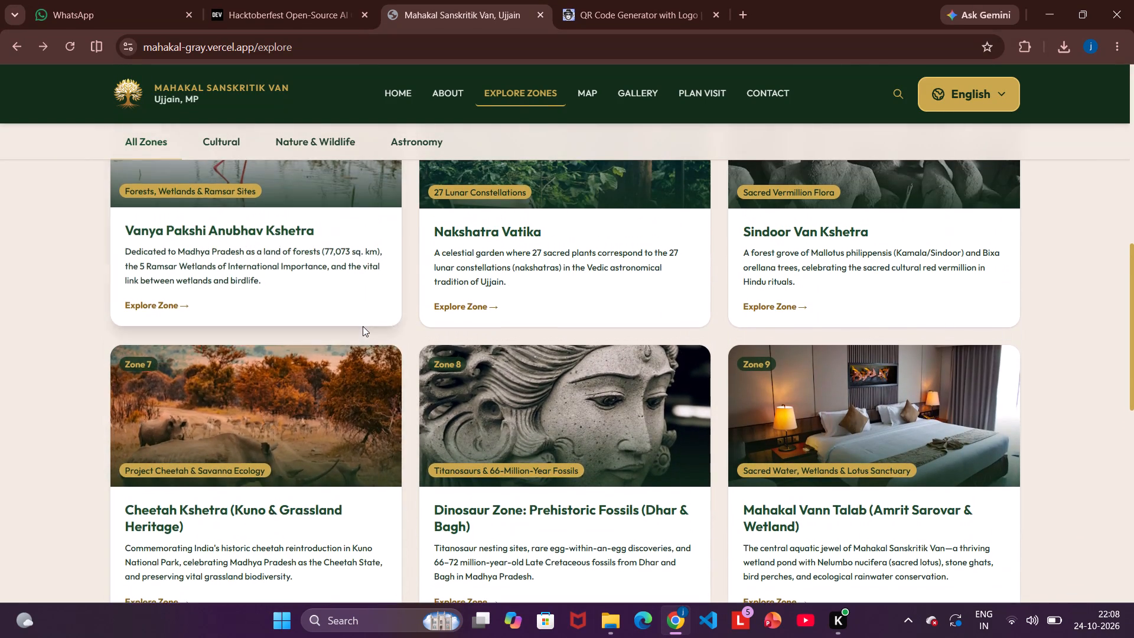
{"action": "left_click", "coordinate": [308, 434]}
Copy the Cheetah Kshetra page address into the QRCodeChimp website URL and make the QR code dynamic.
{"action": "left_click", "coordinate": [395, 47]}
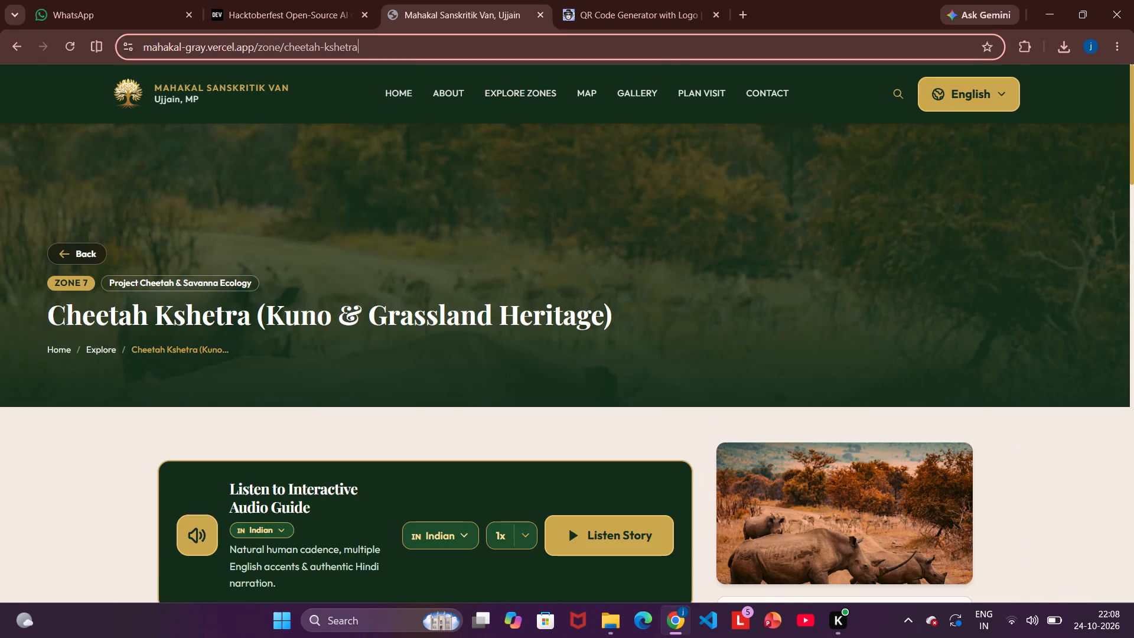
{"action": "key", "text": "ctrl+c"}
{"action": "left_click", "coordinate": [506, 282]}
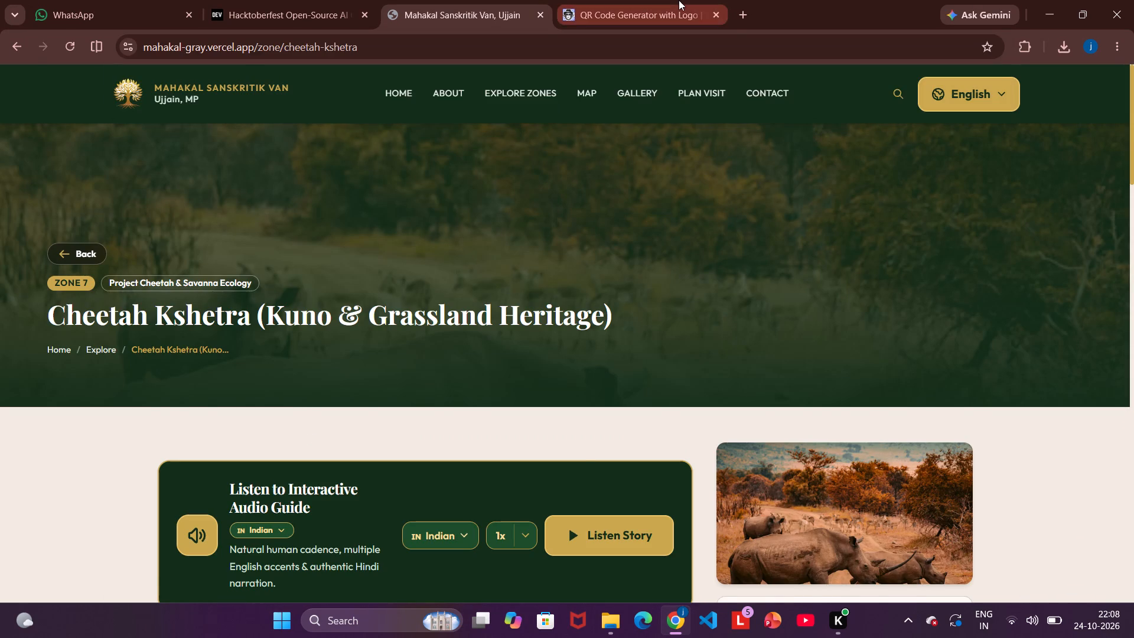
{"action": "left_click", "coordinate": [679, 0]}
{"action": "key", "text": "ctrl+v"}
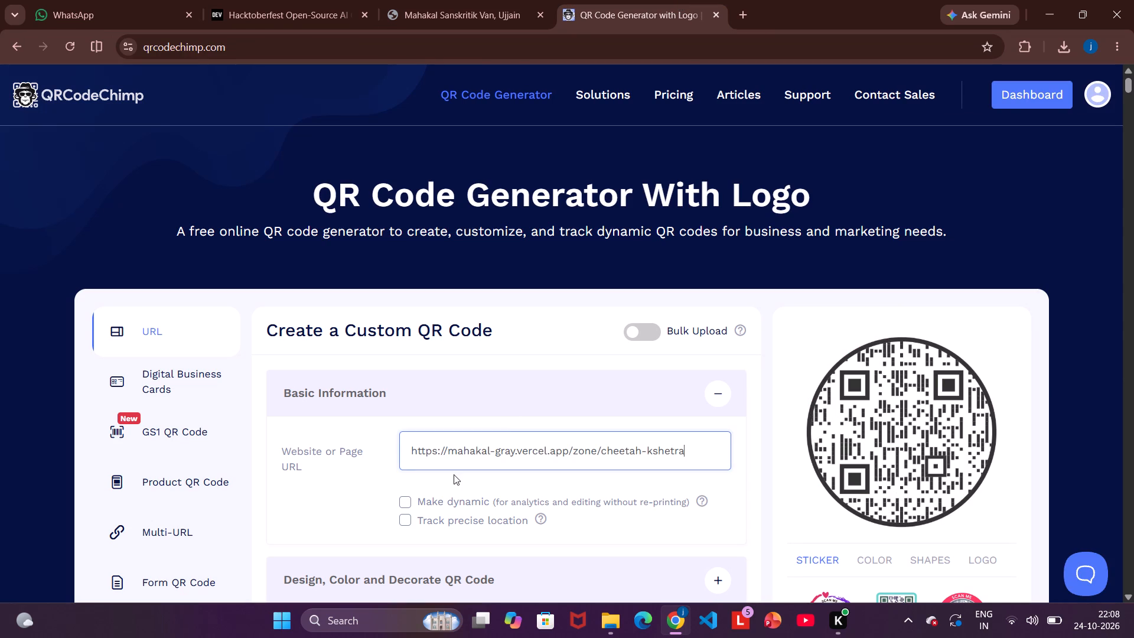
{"action": "scroll", "coordinate": [454, 474], "scroll_direction": "down", "scroll_amount": 3}
{"action": "left_click", "coordinate": [405, 331]}
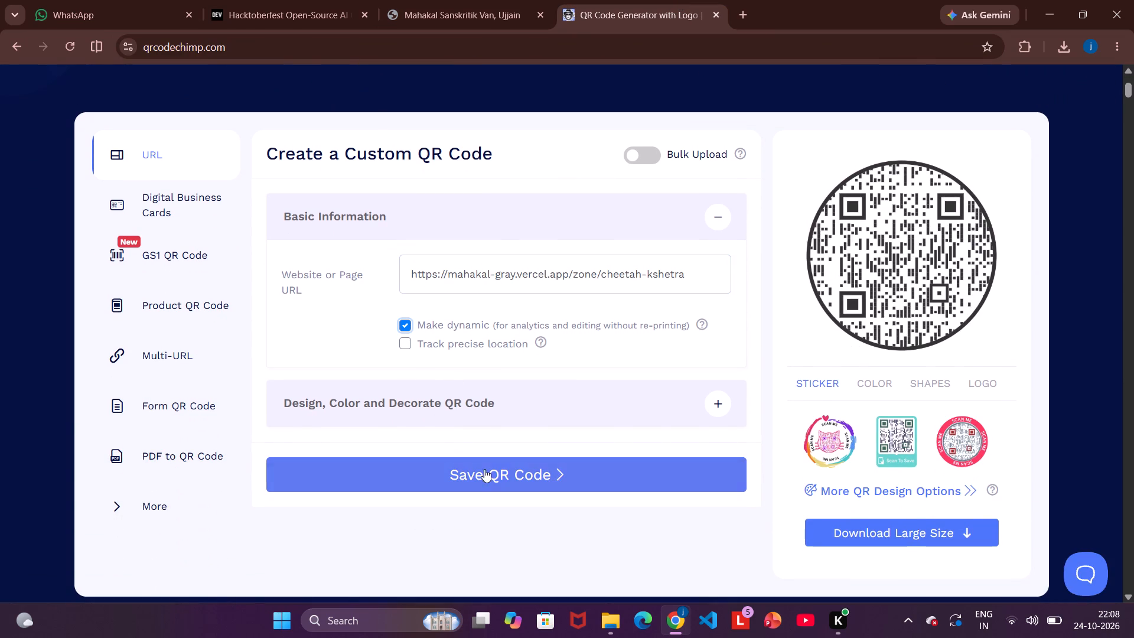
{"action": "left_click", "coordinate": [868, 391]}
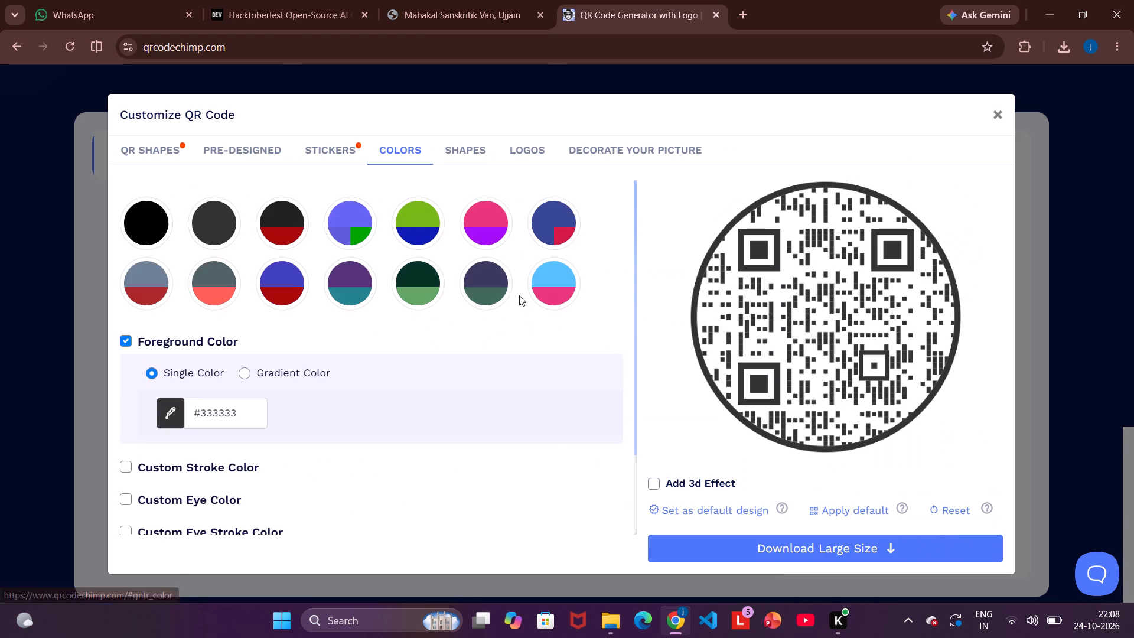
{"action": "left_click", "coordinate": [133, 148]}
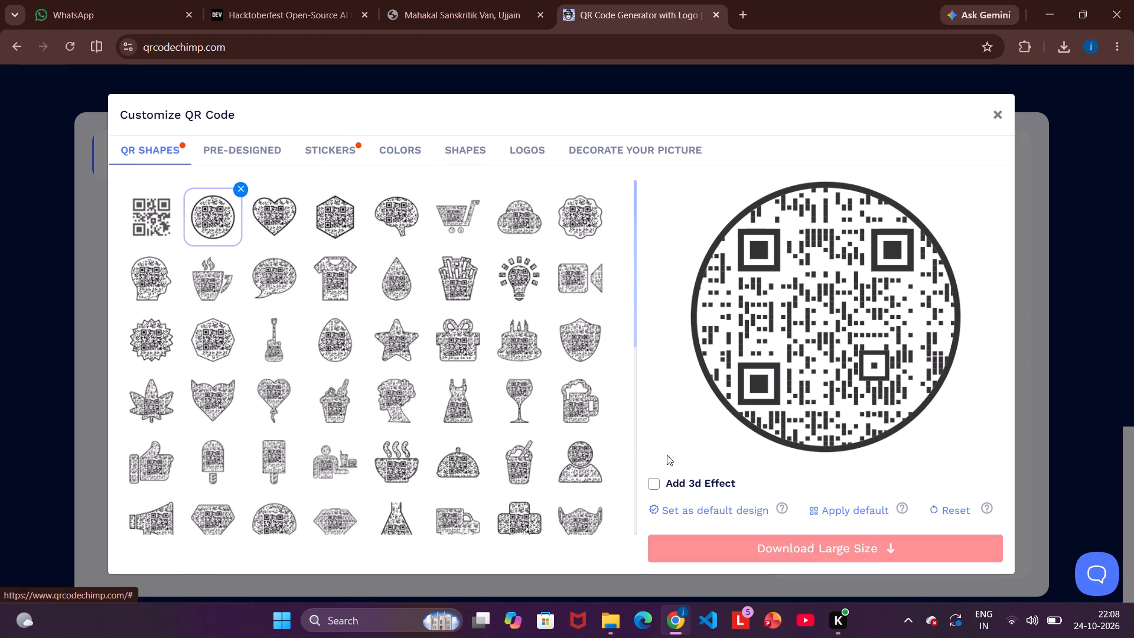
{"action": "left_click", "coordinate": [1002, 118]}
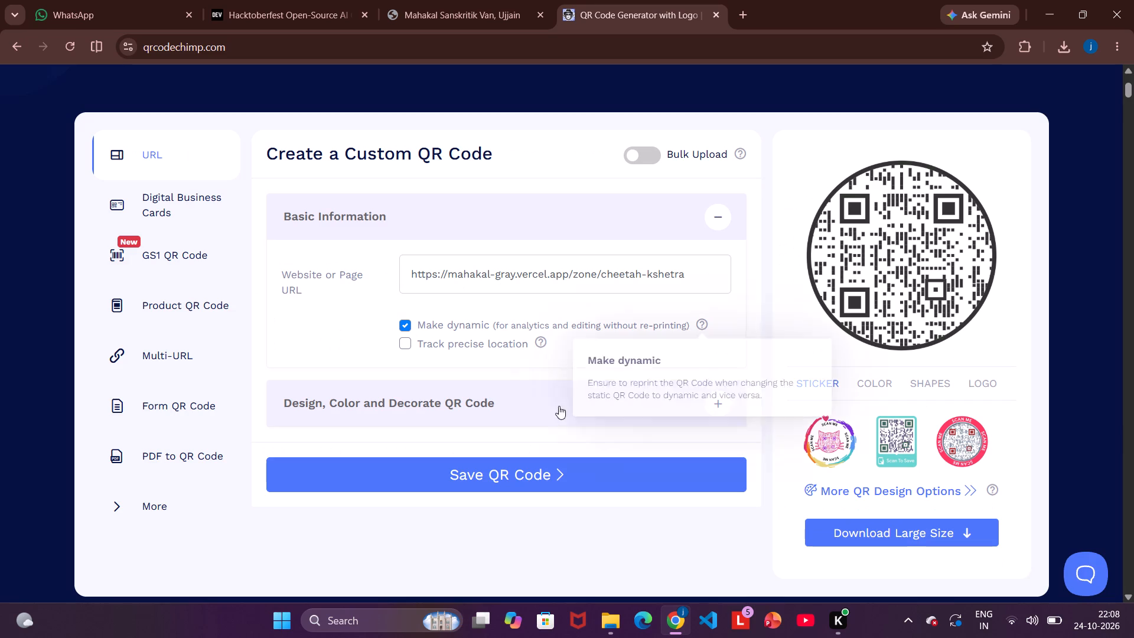
Save the QR code with the campaign name Zone 7 and go to the dashboard.
{"action": "left_click", "coordinate": [536, 481]}
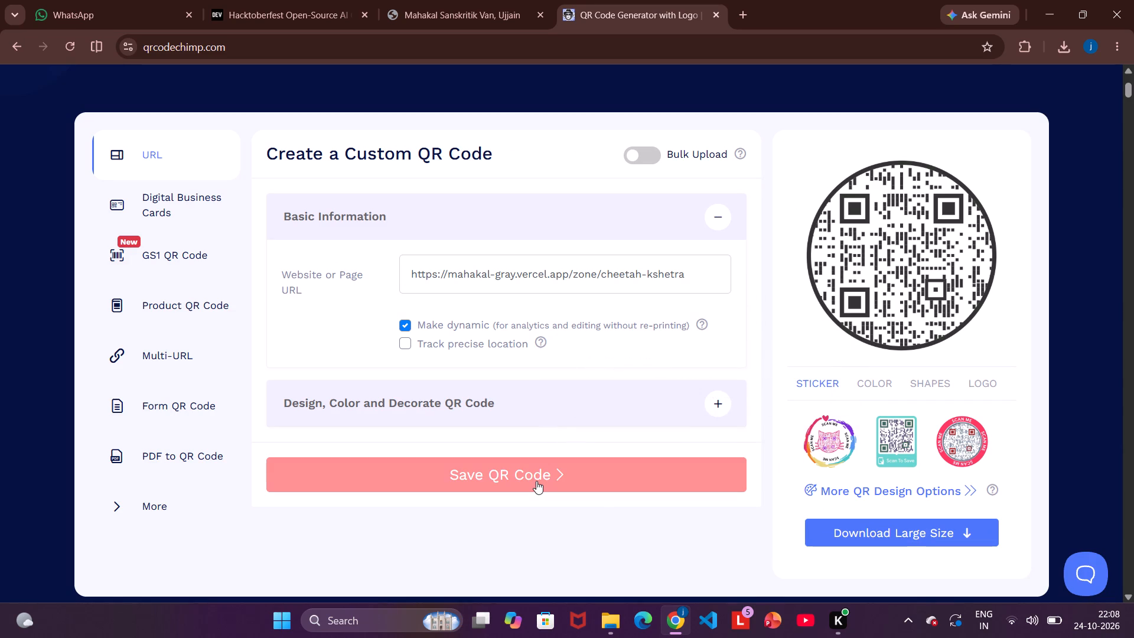
{"action": "left_click", "coordinate": [481, 290]}
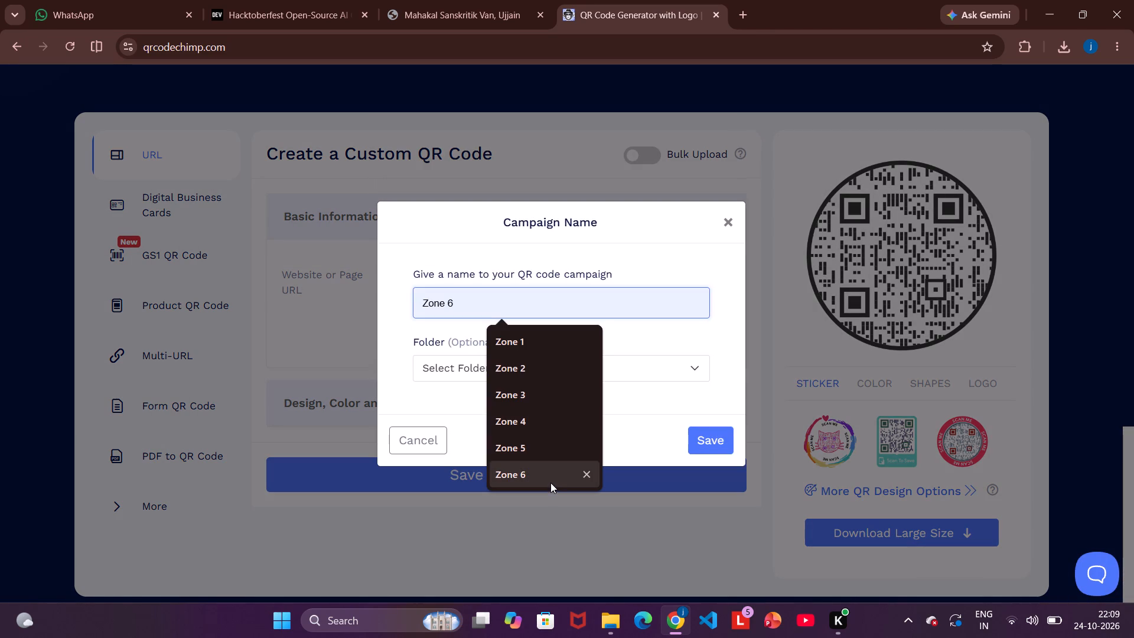
{"action": "left_click", "coordinate": [550, 483]}
{"action": "key", "text": "BackSpace"}
{"action": "key", "text": "7"}
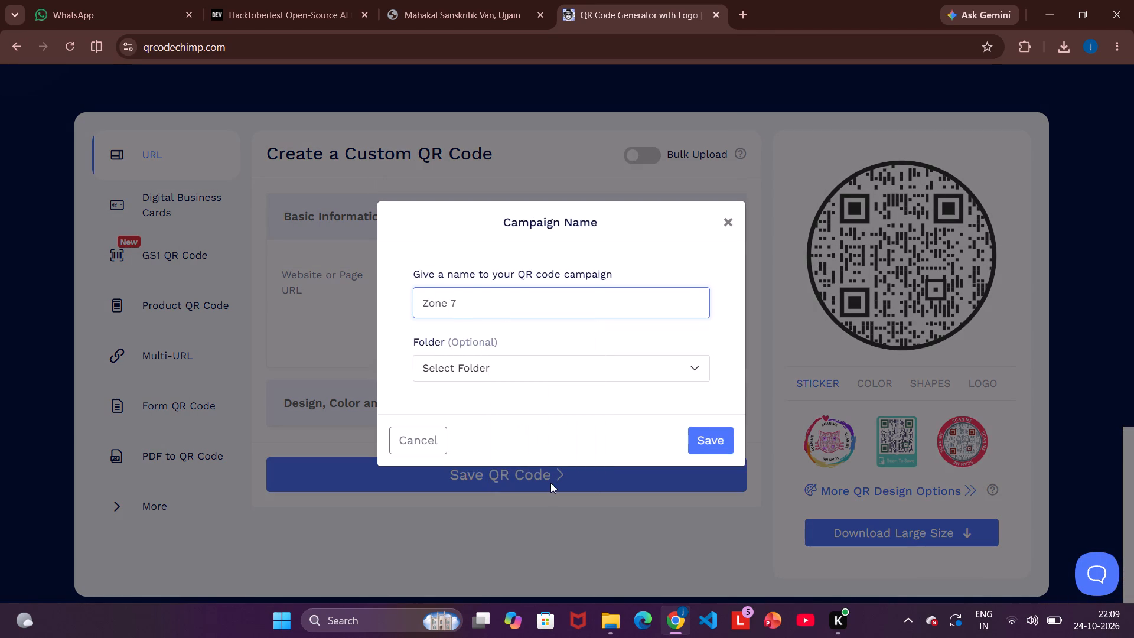
{"action": "key", "text": "Return"}
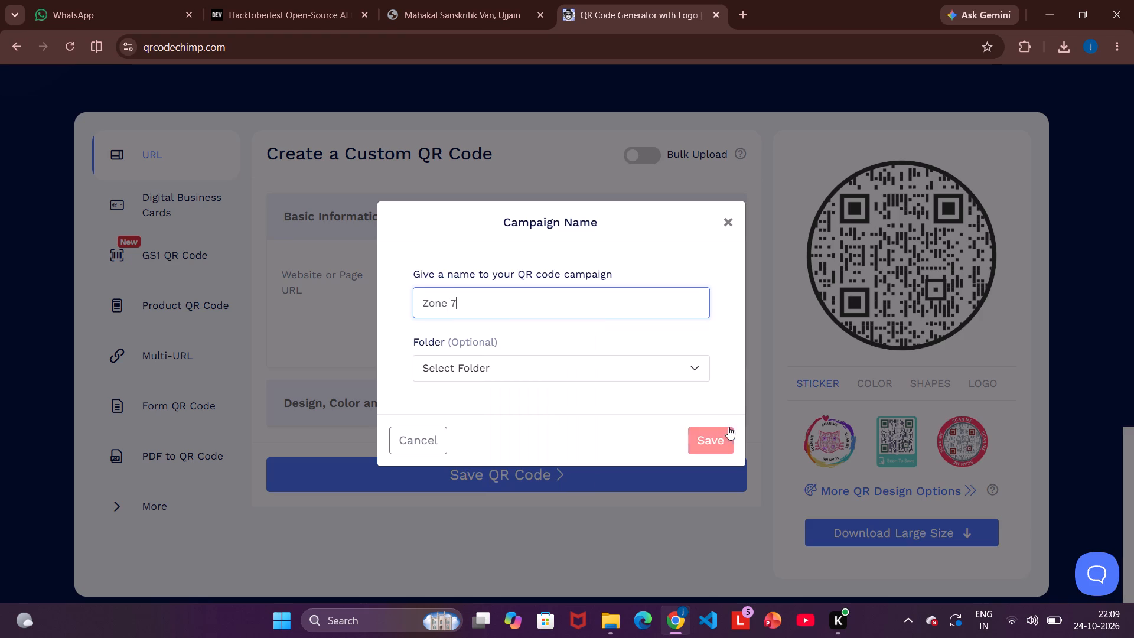
{"action": "left_click", "coordinate": [726, 429]}
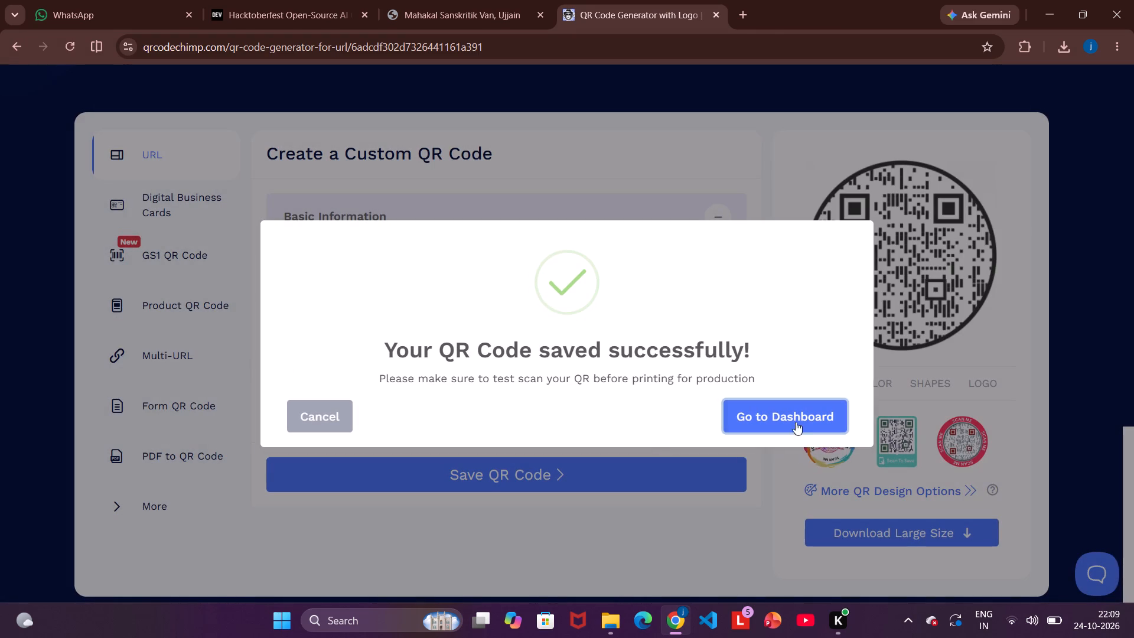
{"action": "left_click", "coordinate": [791, 415]}
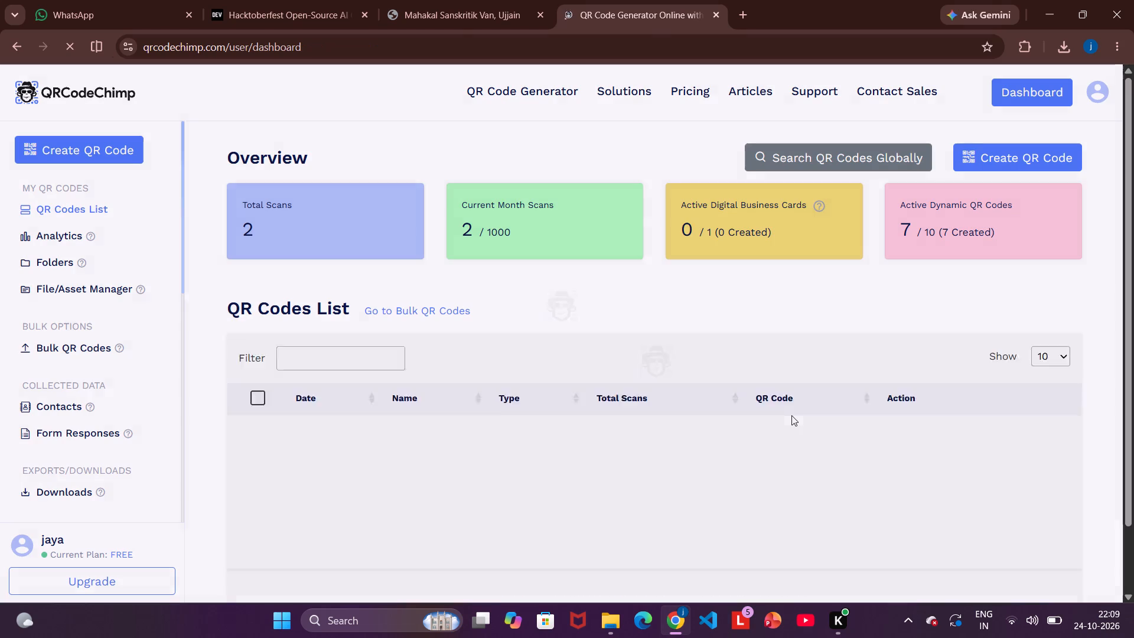
Switch to the Mahakal Sanskritik Van website and return from the Zone 7 page to the zone list.
{"action": "left_click", "coordinate": [459, 0]}
{"action": "scroll", "coordinate": [451, 374], "scroll_direction": "down", "scroll_amount": 1}
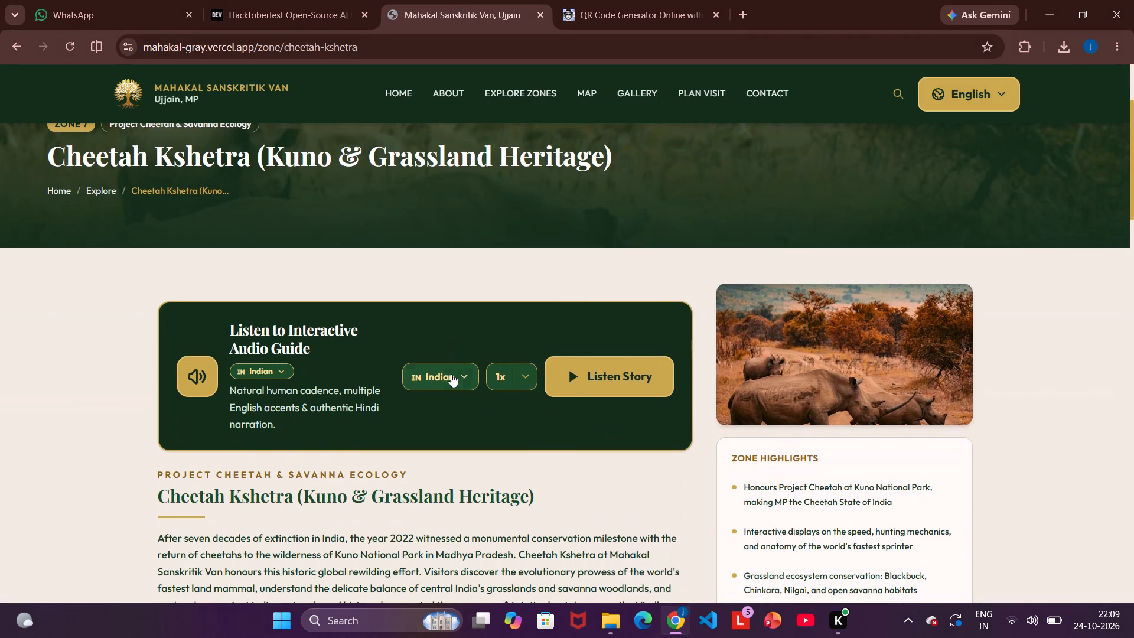
{"action": "scroll", "coordinate": [451, 374], "scroll_direction": "down", "scroll_amount": 1}
{"action": "scroll", "coordinate": [114, 184], "scroll_direction": "up", "scroll_amount": 1}
{"action": "left_click", "coordinate": [65, 180]}
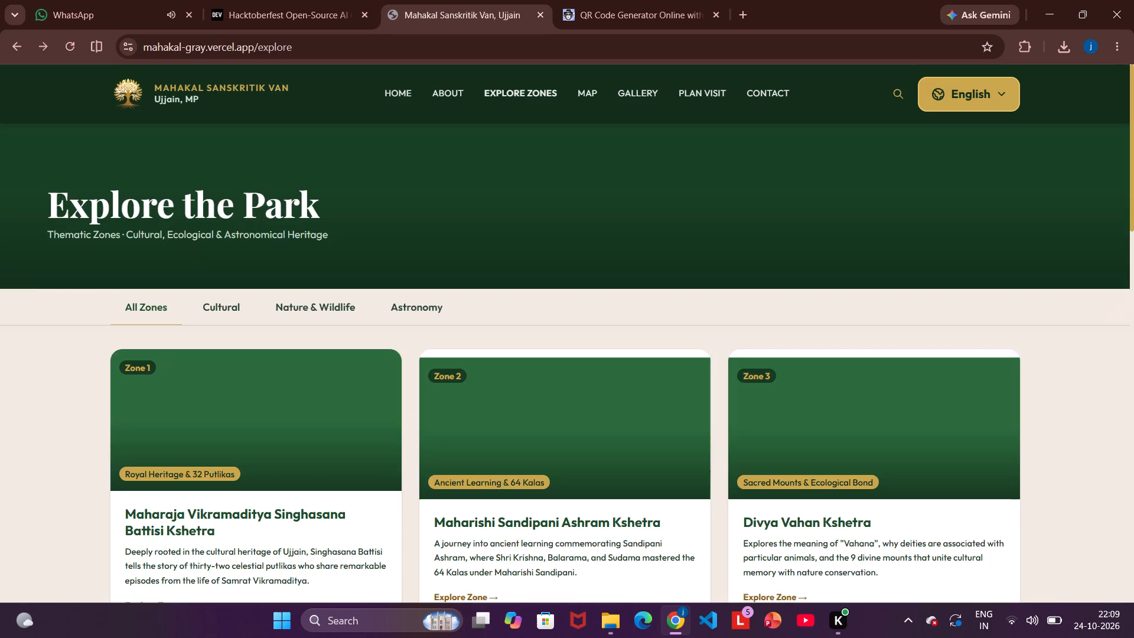
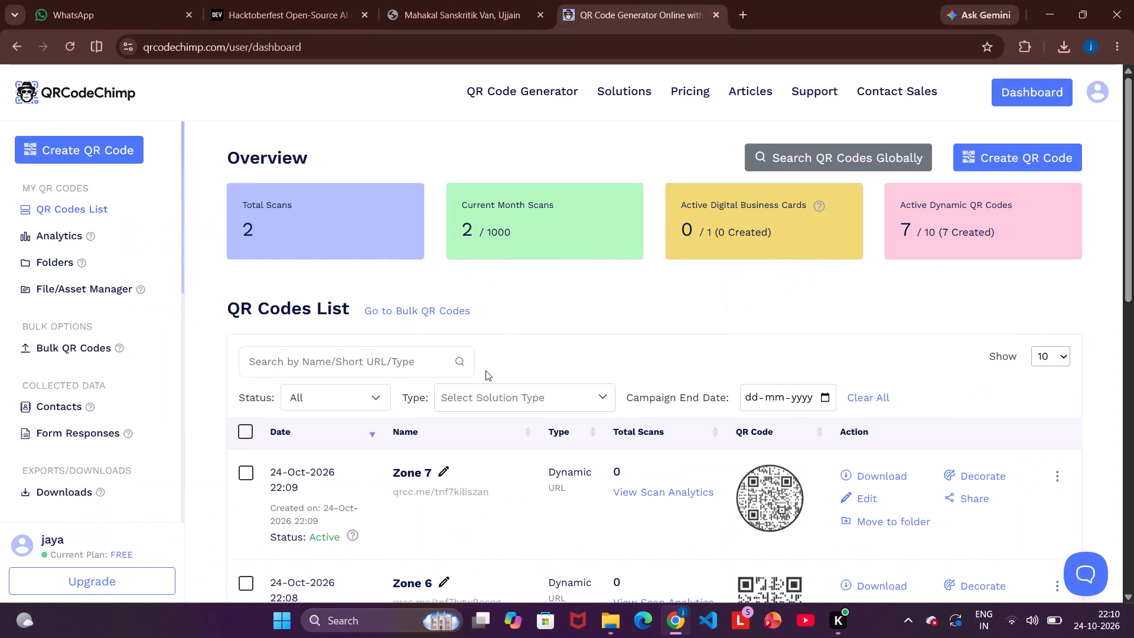
Start a new URL QR code in the QR code generator.
{"action": "scroll", "coordinate": [485, 370], "scroll_direction": "down", "scroll_amount": 1}
{"action": "left_click", "coordinate": [535, 78]}
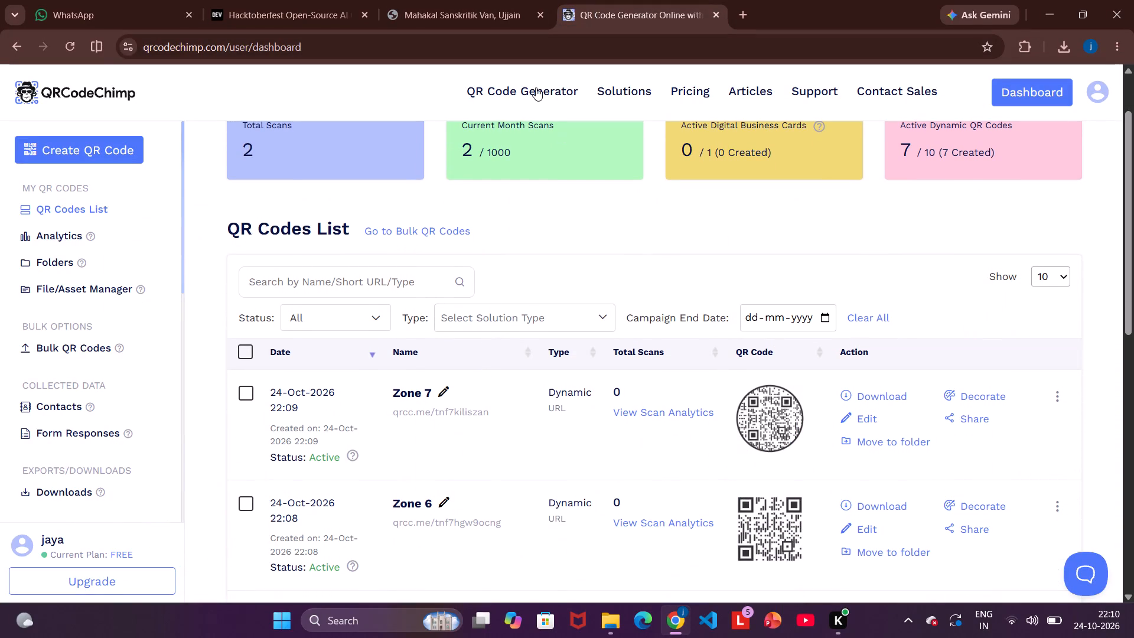
{"action": "left_click", "coordinate": [536, 87]}
{"action": "left_click", "coordinate": [518, 43]}
{"action": "left_click", "coordinate": [491, 2]}
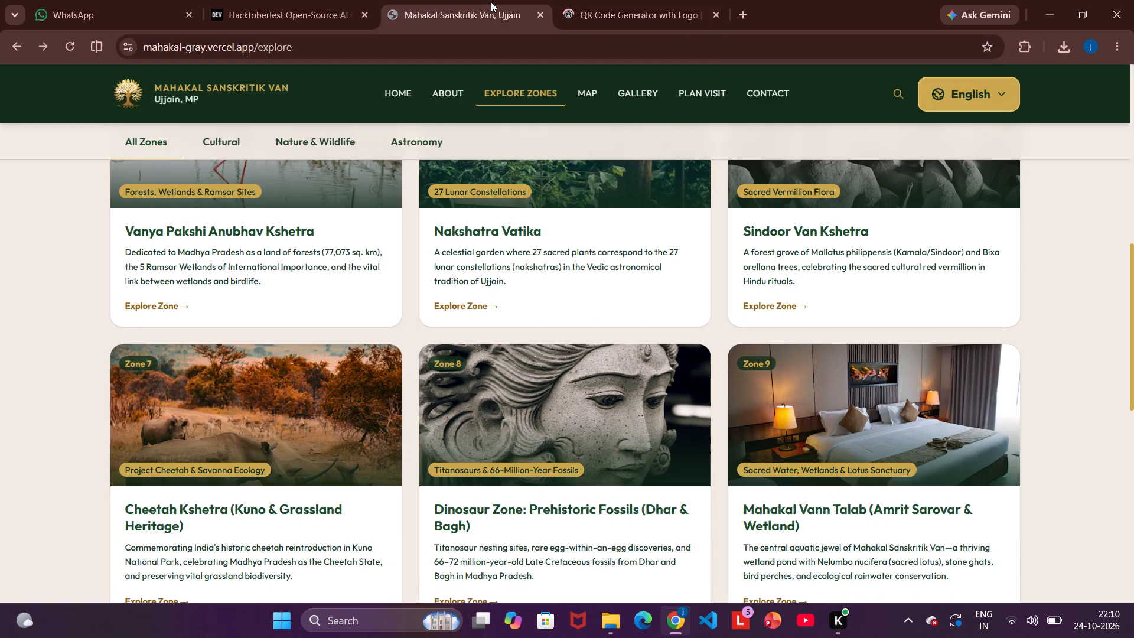
{"action": "left_click", "coordinate": [620, 0]}
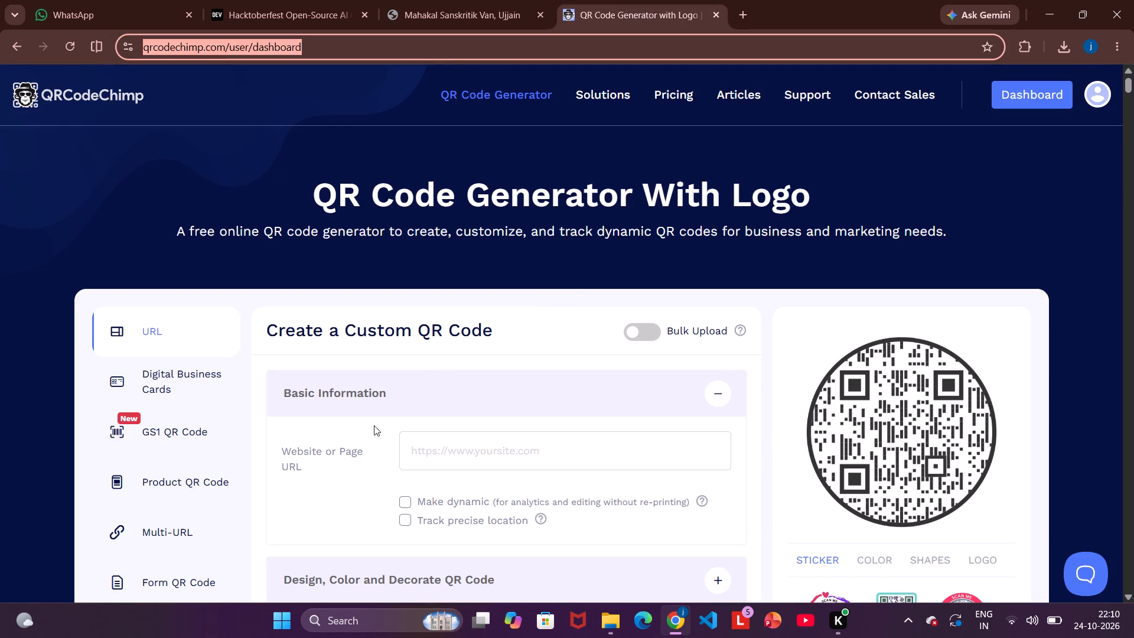
{"action": "scroll", "coordinate": [374, 425], "scroll_direction": "down", "scroll_amount": 5}
{"action": "scroll", "coordinate": [374, 425], "scroll_direction": "up", "scroll_amount": 4}
{"action": "scroll", "coordinate": [374, 425], "scroll_direction": "down", "scroll_amount": 1}
Switch to the Mahakal Sanskritik Van website and open the Zone 8 page, Dinosaur Zone: Prehistoric Fossils, from the zone list.
{"action": "left_click", "coordinate": [443, 0]}
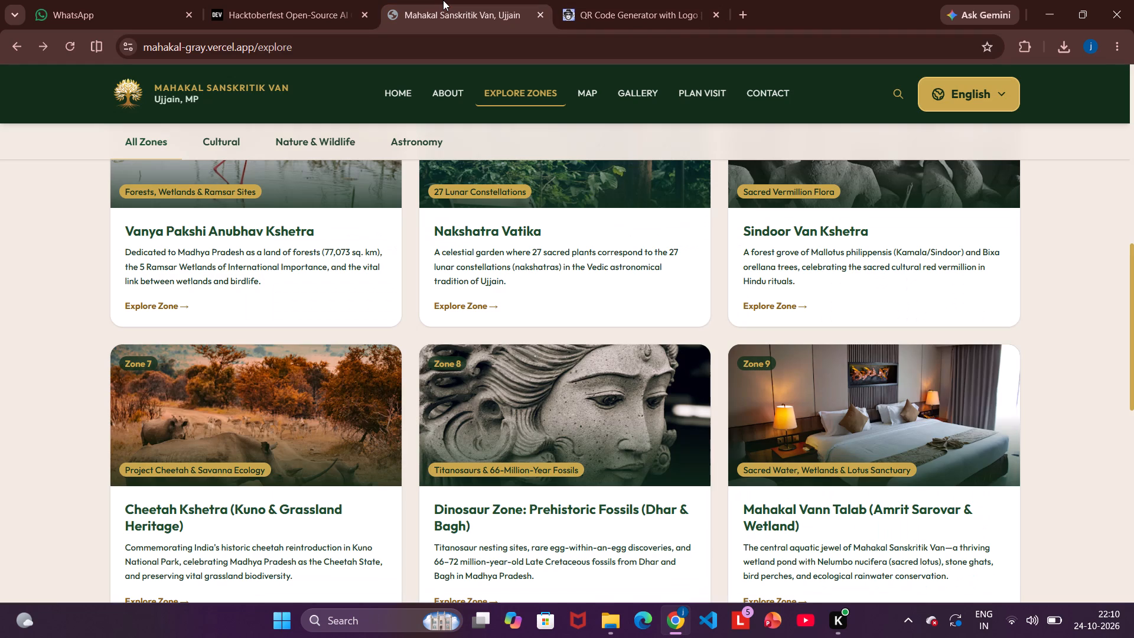
{"action": "scroll", "coordinate": [550, 406], "scroll_direction": "down", "scroll_amount": 2}
{"action": "scroll", "coordinate": [673, 298], "scroll_direction": "up", "scroll_amount": 1}
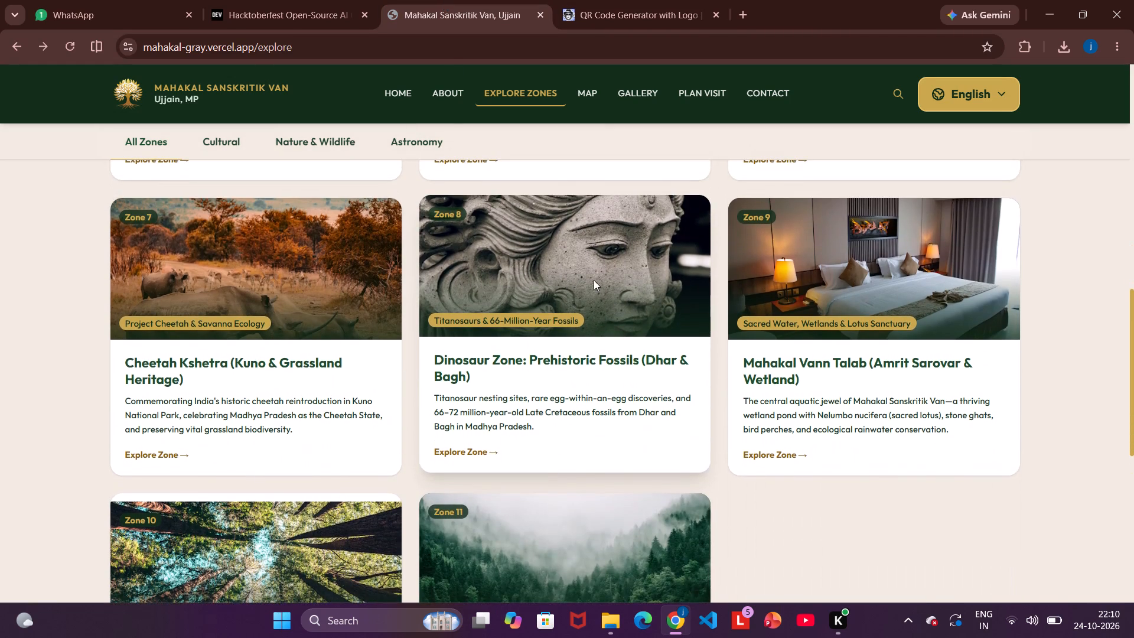
{"action": "left_click", "coordinate": [594, 280]}
Copy the Dinosaur Zone page address into the QRCodeChimp website URL and make the QR code dynamic.
{"action": "left_click", "coordinate": [478, 47]}
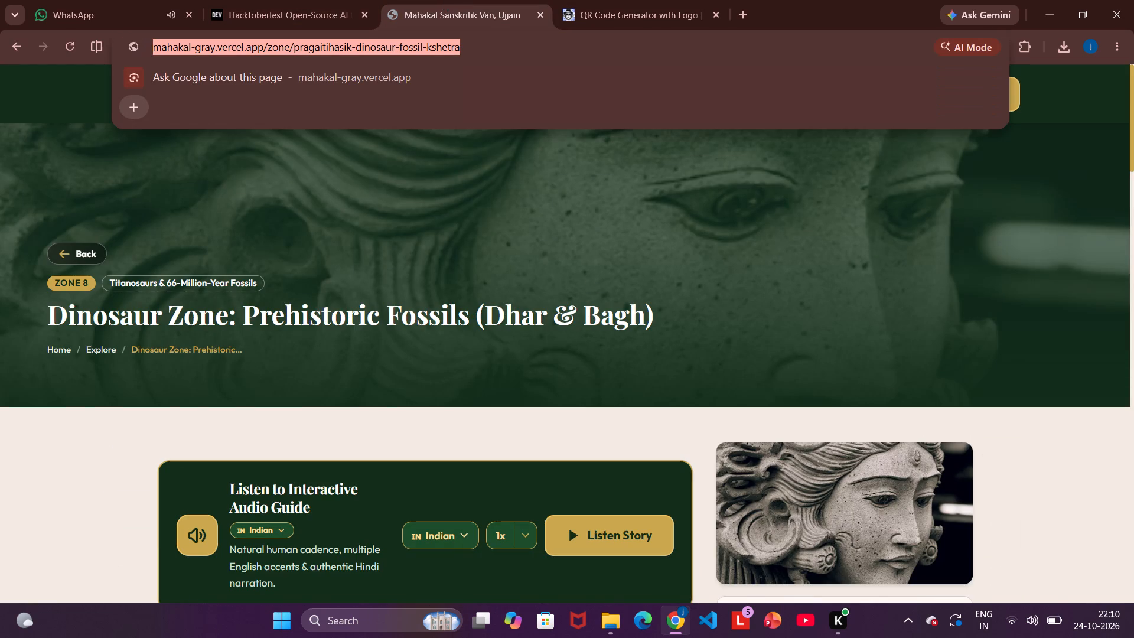
{"action": "key", "text": "ctrl+c"}
{"action": "left_click", "coordinate": [507, 272]}
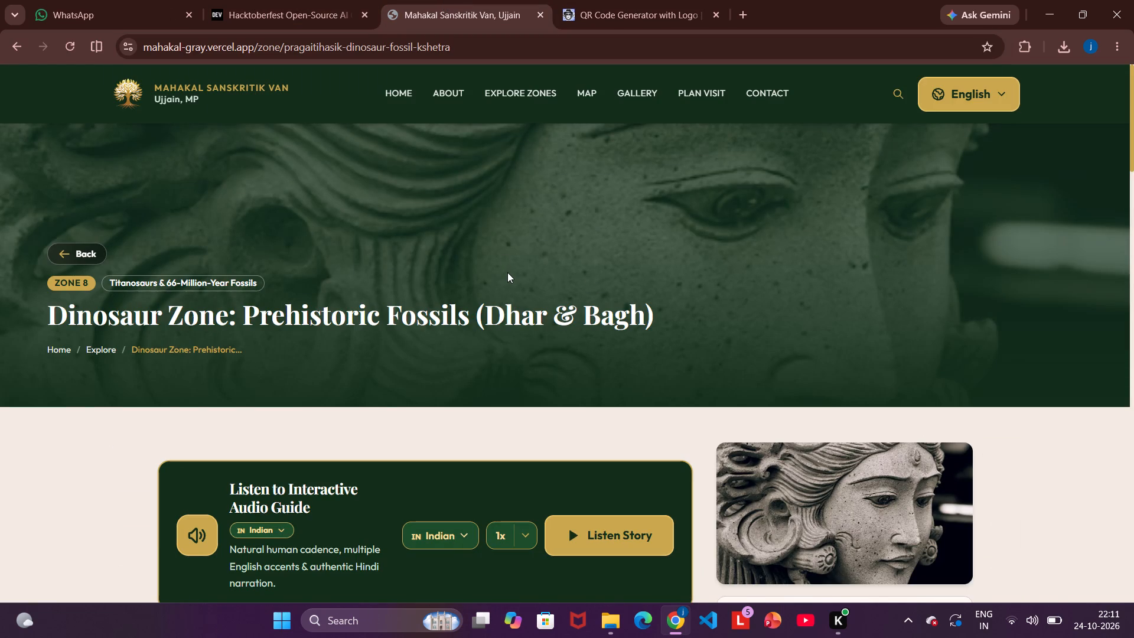
{"action": "left_click", "coordinate": [572, 0]}
{"action": "scroll", "coordinate": [439, 326], "scroll_direction": "down", "scroll_amount": 1}
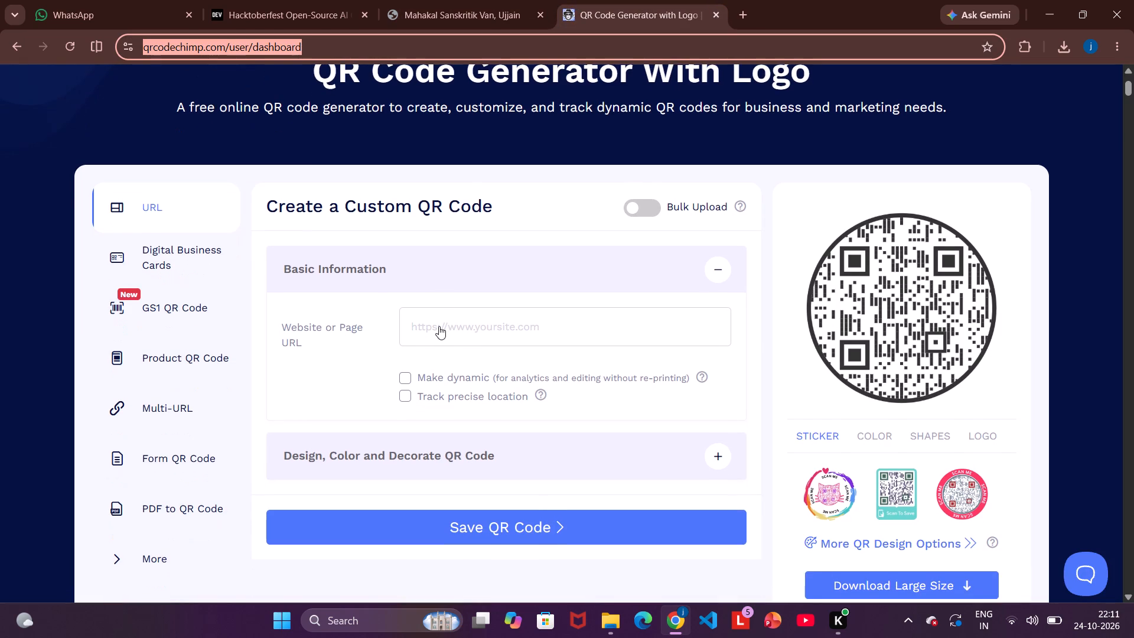
{"action": "left_click", "coordinate": [439, 326]}
{"action": "key", "text": "ctrl+v"}
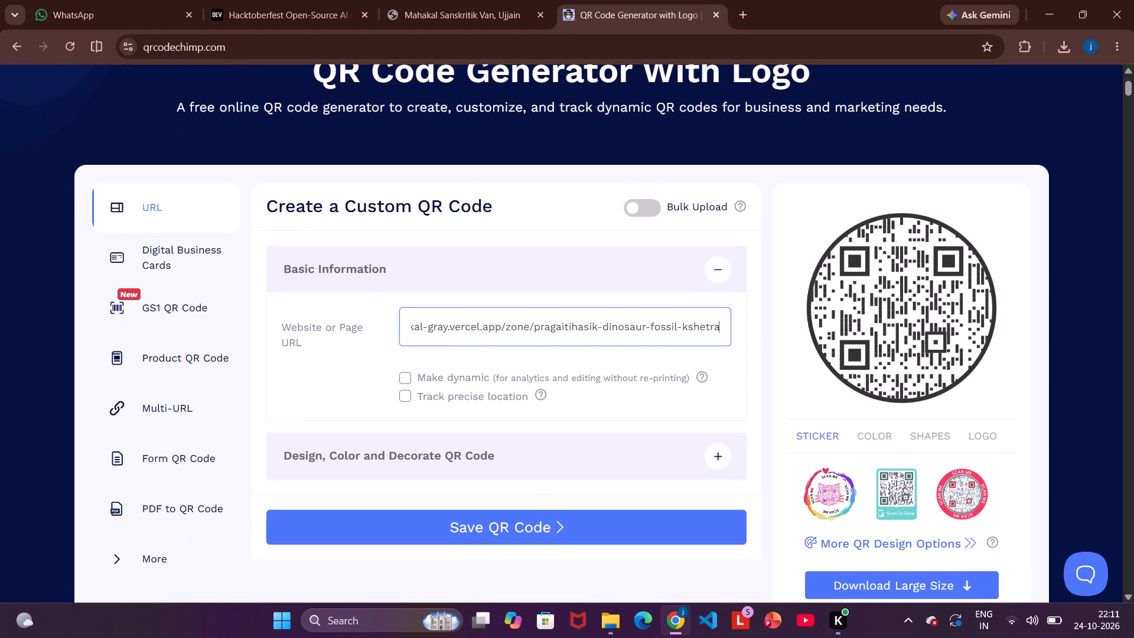
{"action": "left_click", "coordinate": [437, 375]}
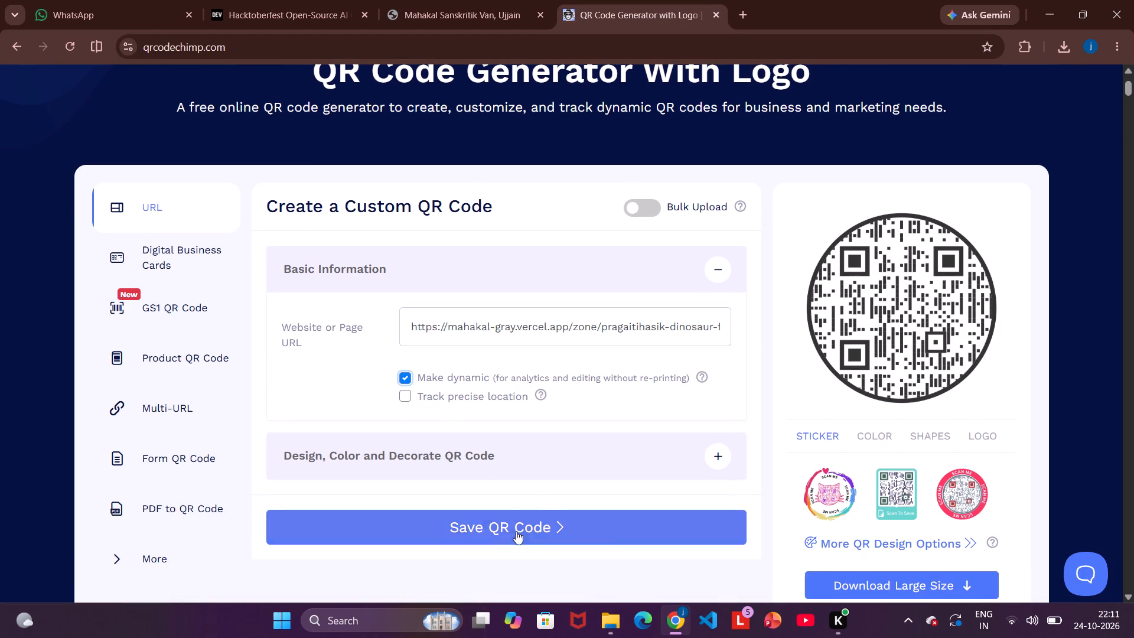
Change the shape of the Zone 8 QR code from the circle to the plain square design.
{"action": "scroll", "coordinate": [517, 536], "scroll_direction": "right", "scroll_amount": 2}
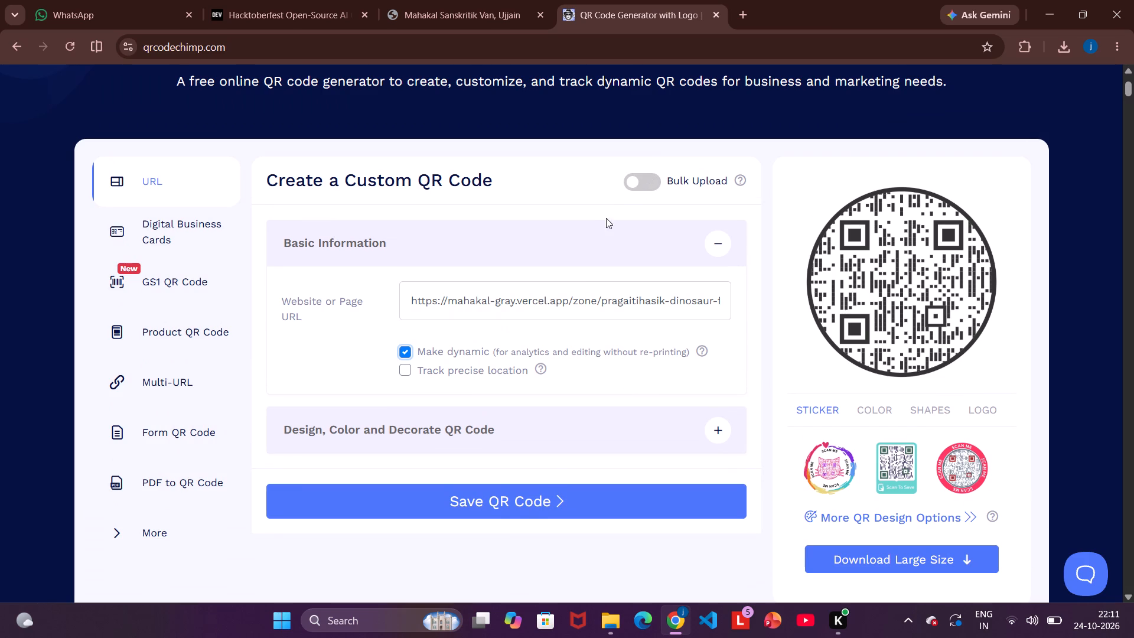
{"action": "scroll", "coordinate": [604, 220], "scroll_direction": "up", "scroll_amount": 5}
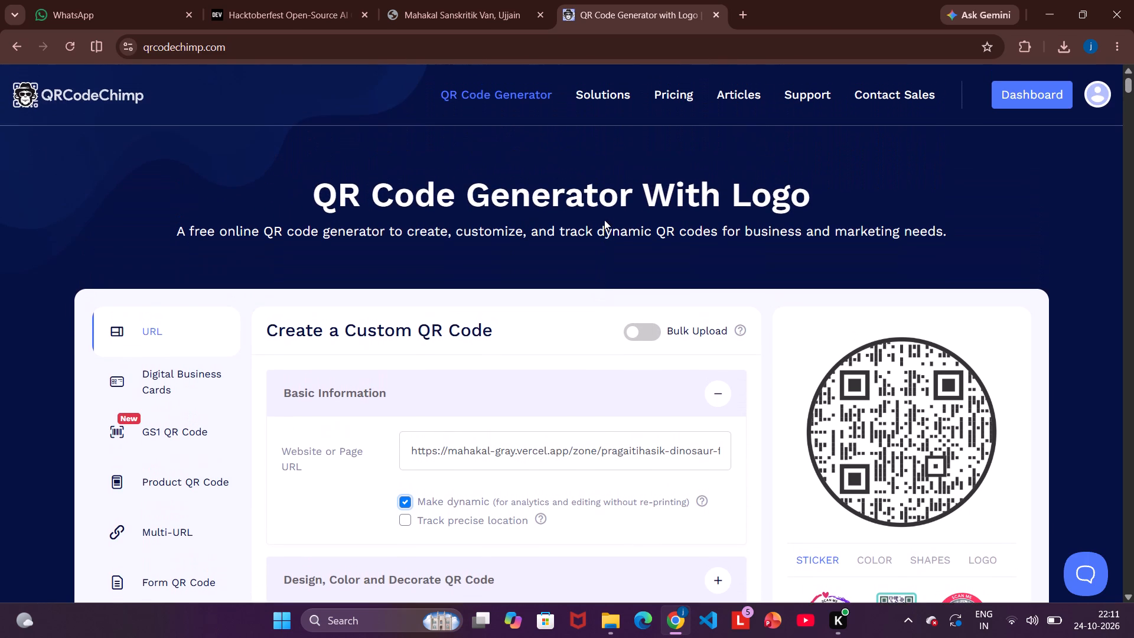
{"action": "scroll", "coordinate": [604, 220], "scroll_direction": "down", "scroll_amount": 3}
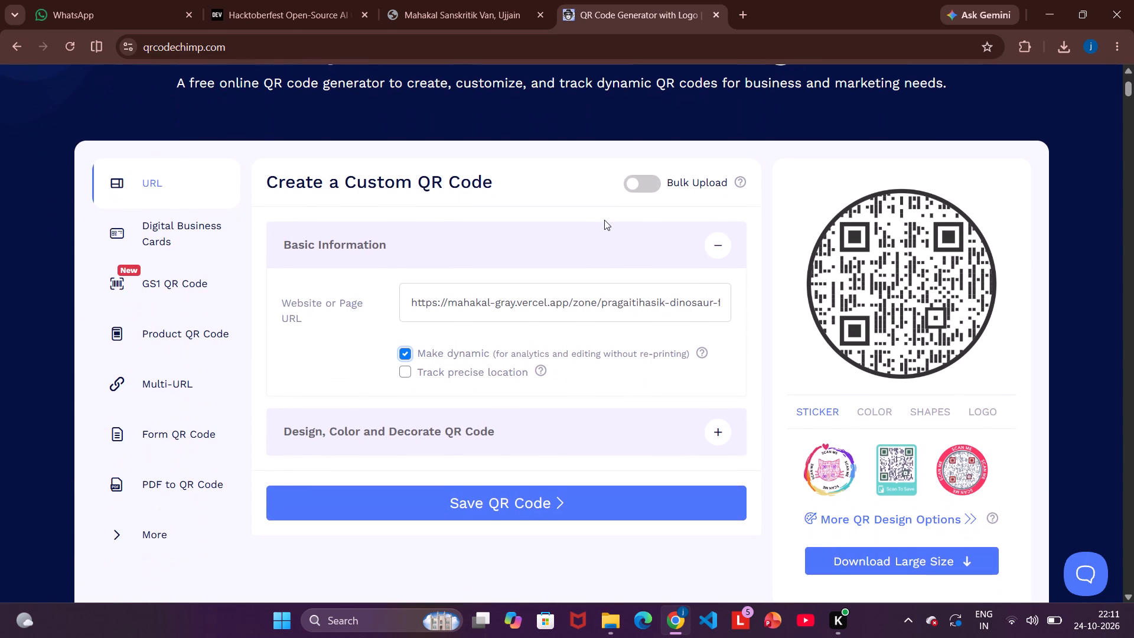
{"action": "scroll", "coordinate": [604, 220], "scroll_direction": "down", "scroll_amount": 1}
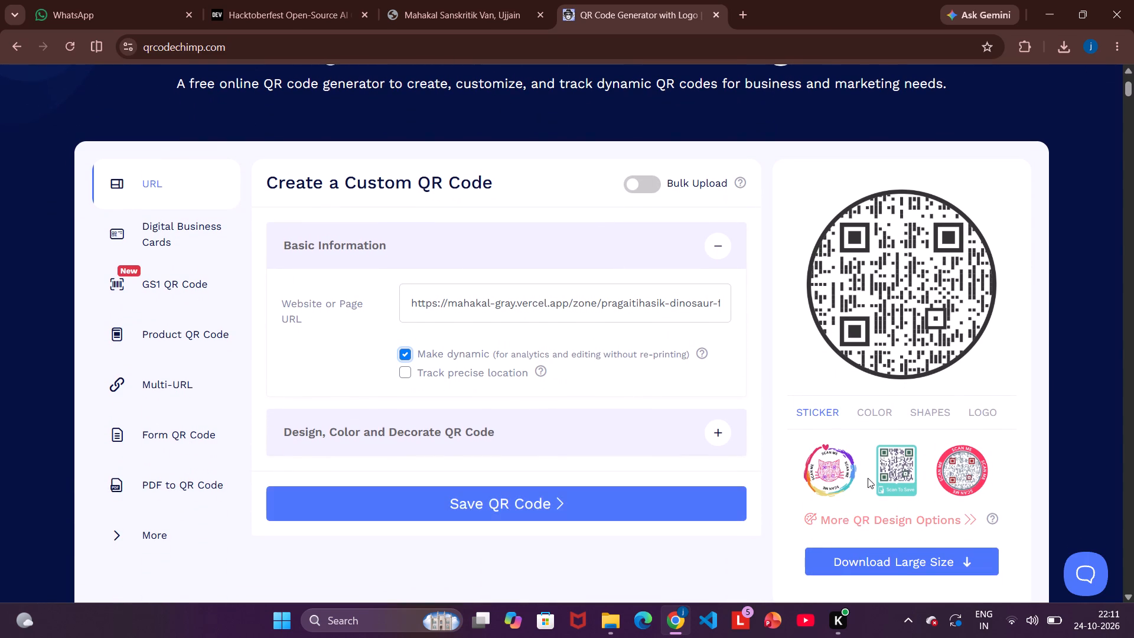
{"action": "left_click", "coordinate": [861, 414]}
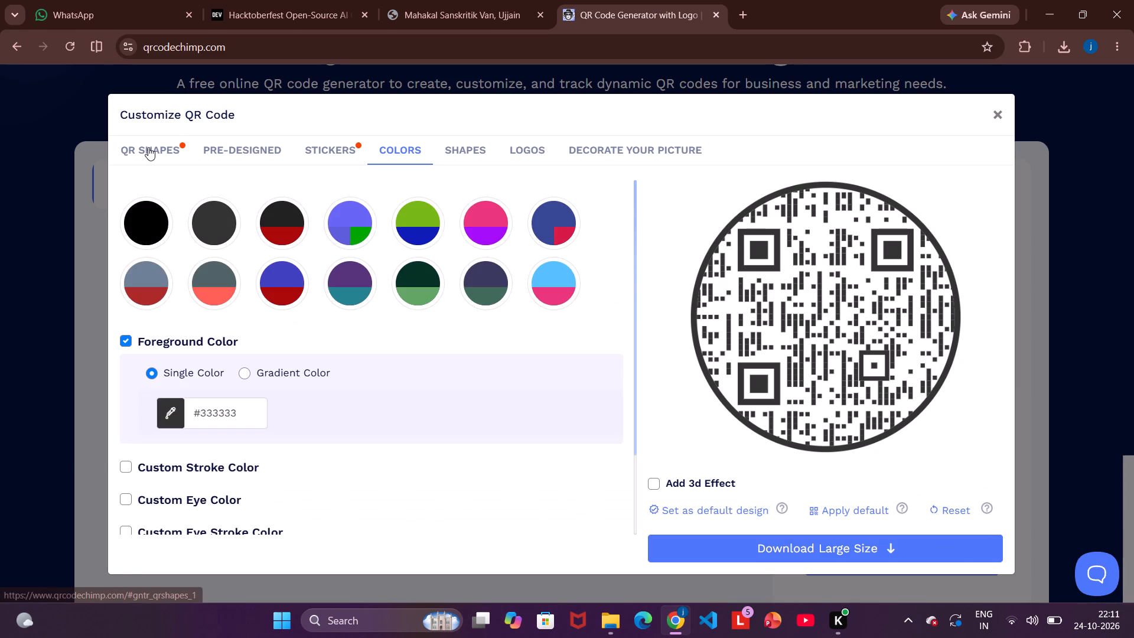
{"action": "left_click", "coordinate": [148, 147]}
{"action": "double_click", "coordinate": [173, 210]}
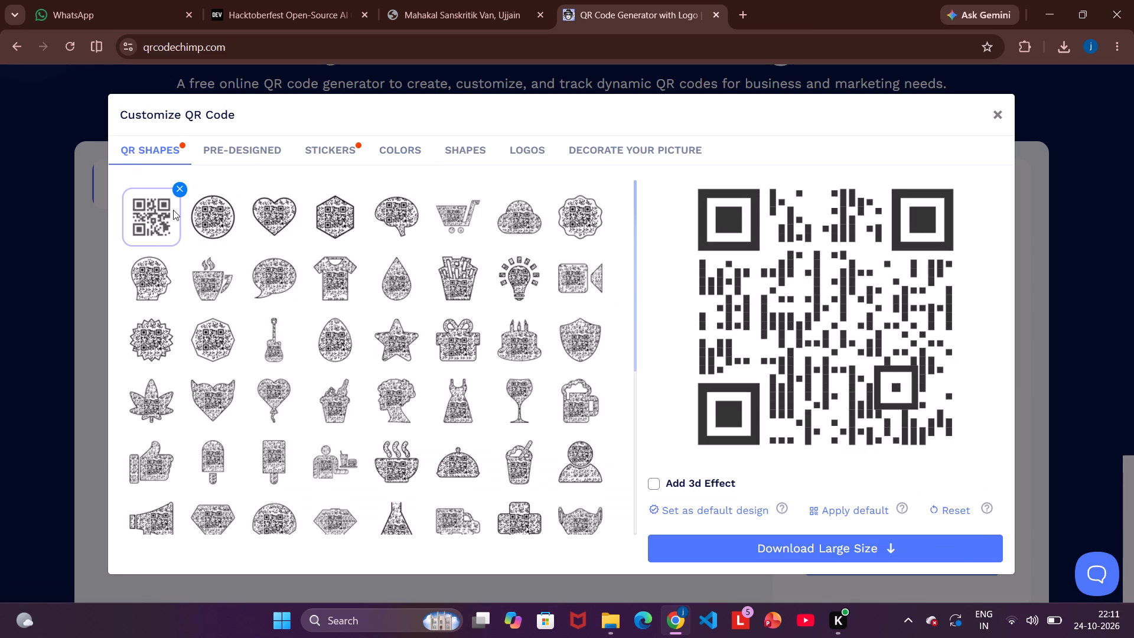
{"action": "left_click", "coordinate": [1000, 112]}
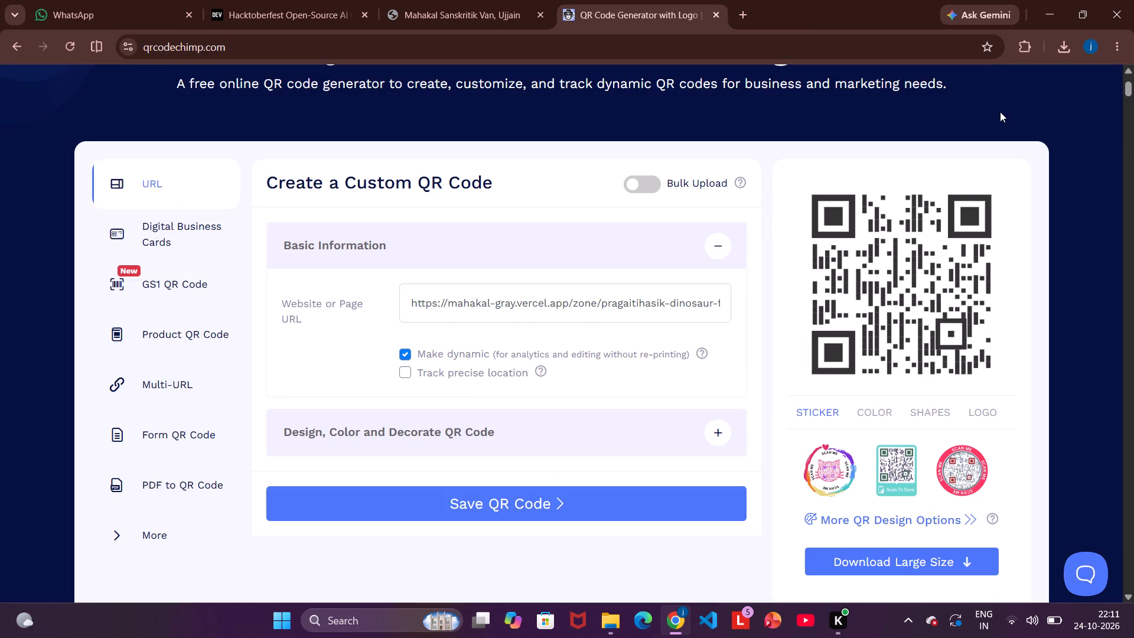
Save the QR code with the campaign name Zone 8 and go to the dashboard.
{"action": "left_click", "coordinate": [531, 506]}
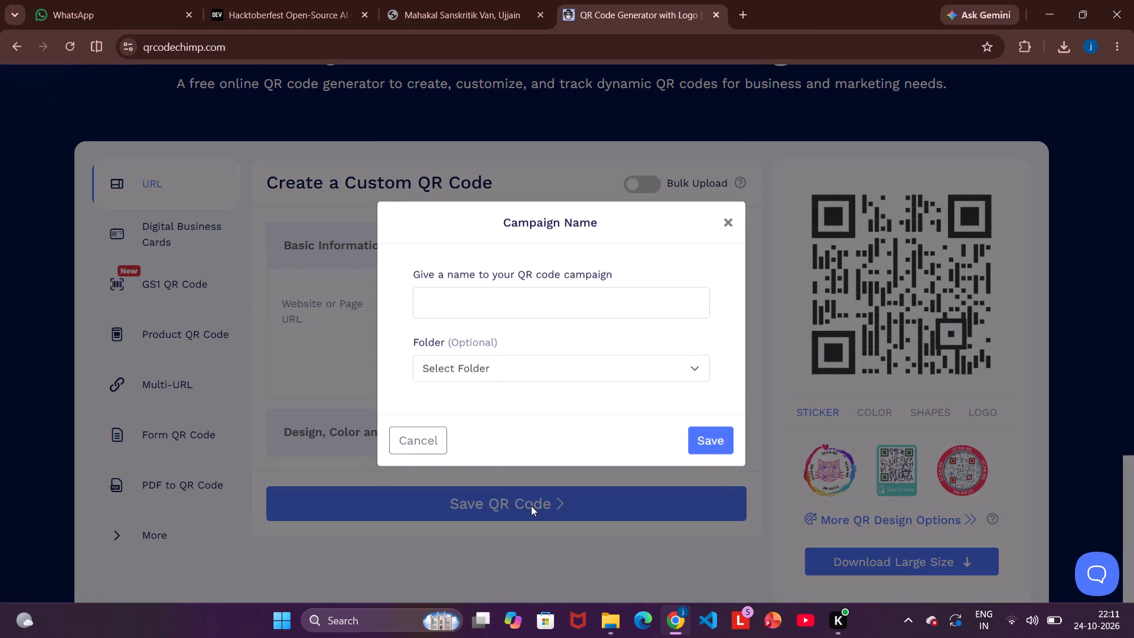
{"action": "left_click", "coordinate": [474, 302]}
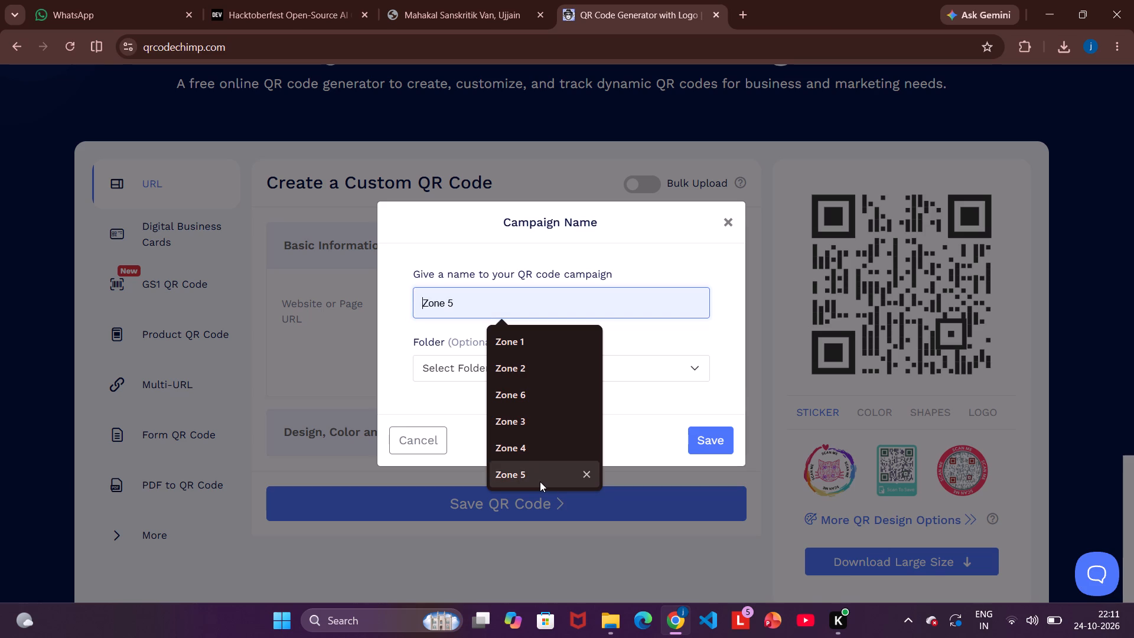
{"action": "left_click", "coordinate": [540, 481]}
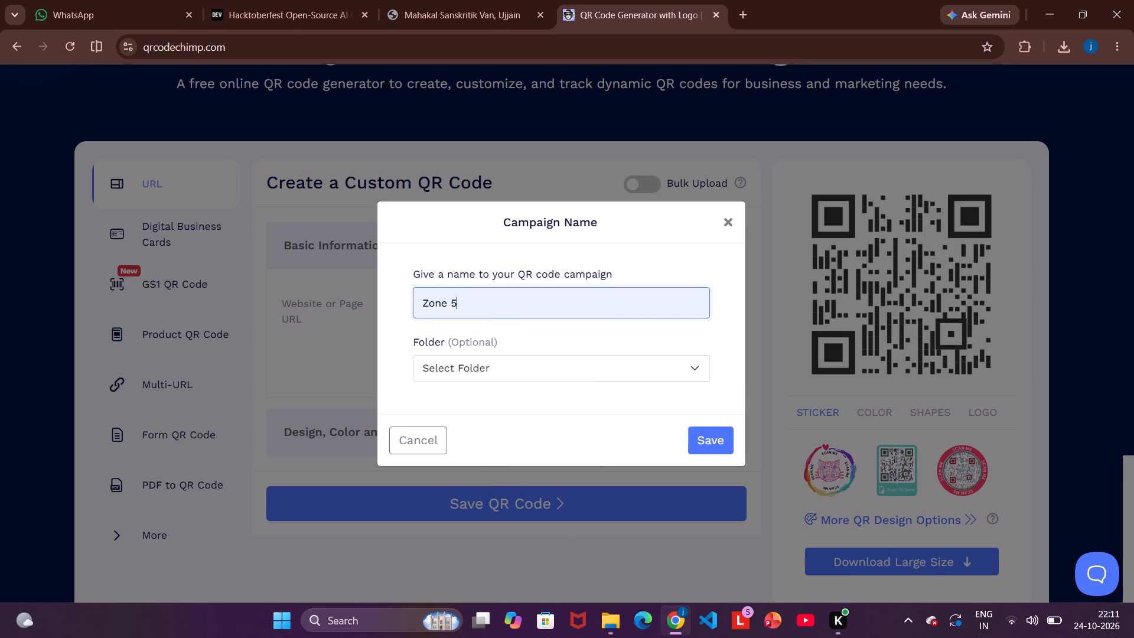
{"action": "key", "text": "BackSpace"}
{"action": "key", "text": "8"}
{"action": "key", "text": "Return"}
{"action": "left_click", "coordinate": [709, 449]}
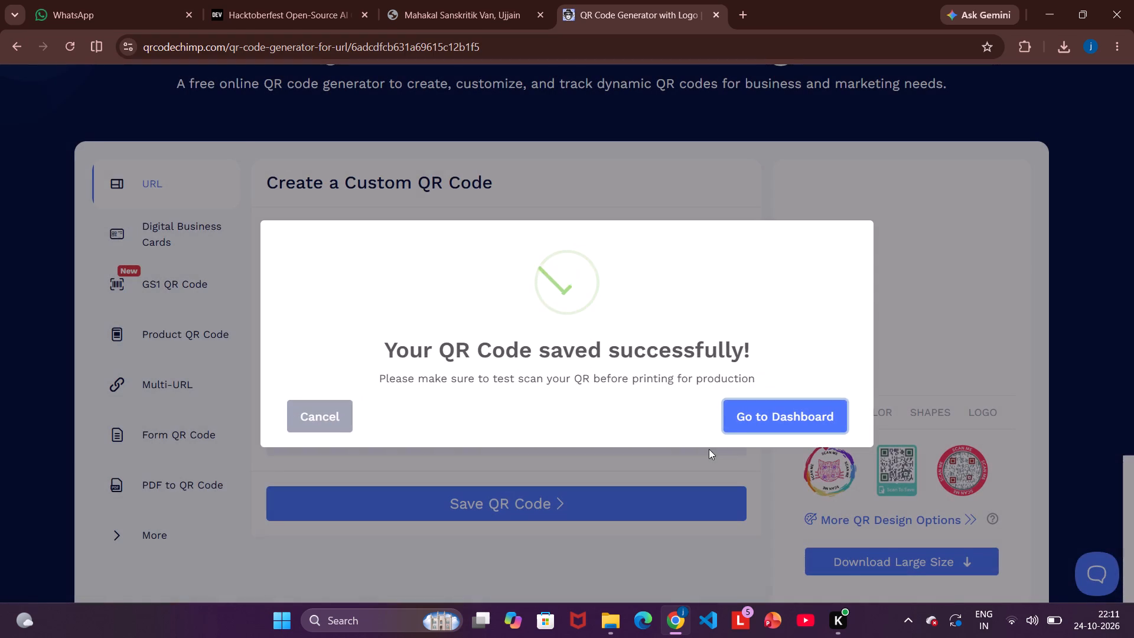
{"action": "left_click", "coordinate": [735, 416]}
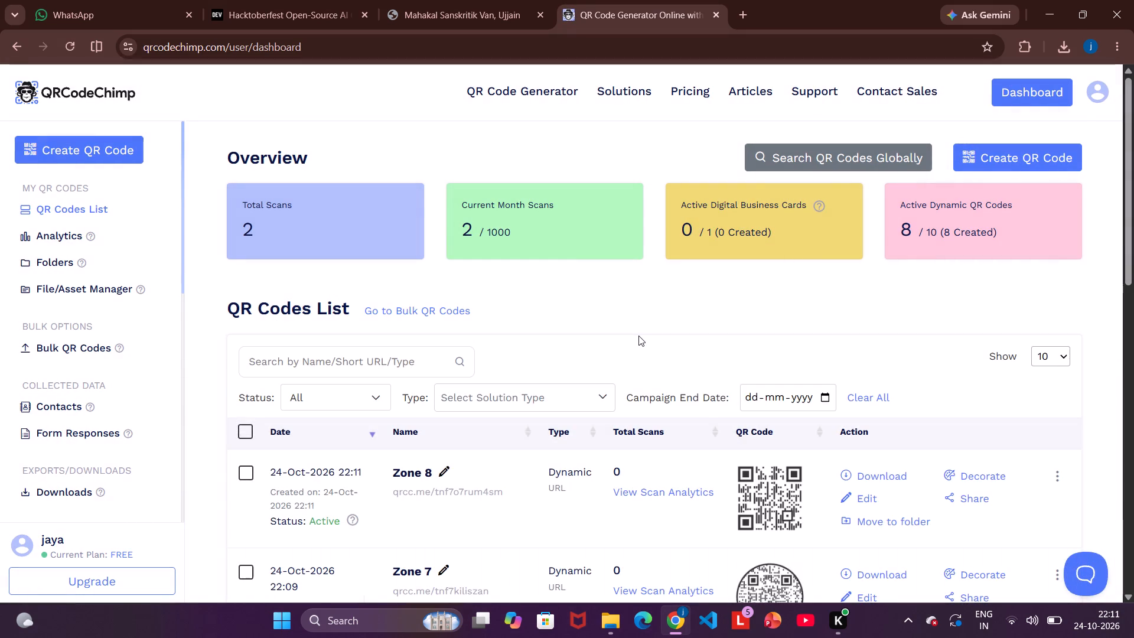
Start another new QR code from the dashboard using the QR code generator.
{"action": "scroll", "coordinate": [638, 336], "scroll_direction": "right", "scroll_amount": 2}
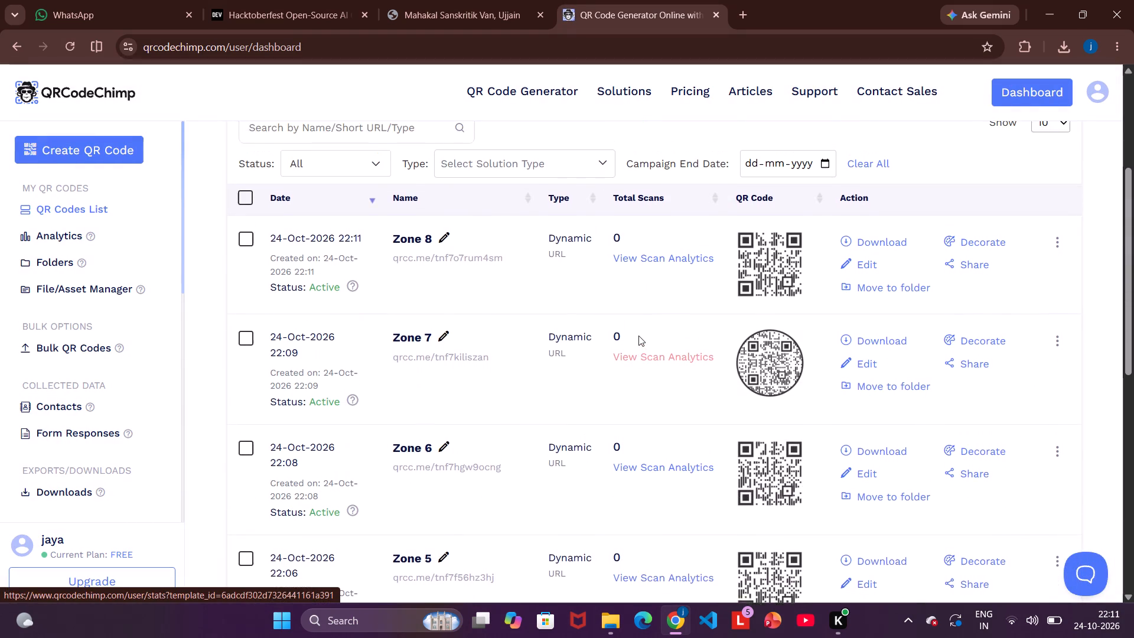
{"action": "scroll", "coordinate": [638, 336], "scroll_direction": "right", "scroll_amount": 1}
{"action": "scroll", "coordinate": [638, 336], "scroll_direction": "up", "scroll_amount": 3}
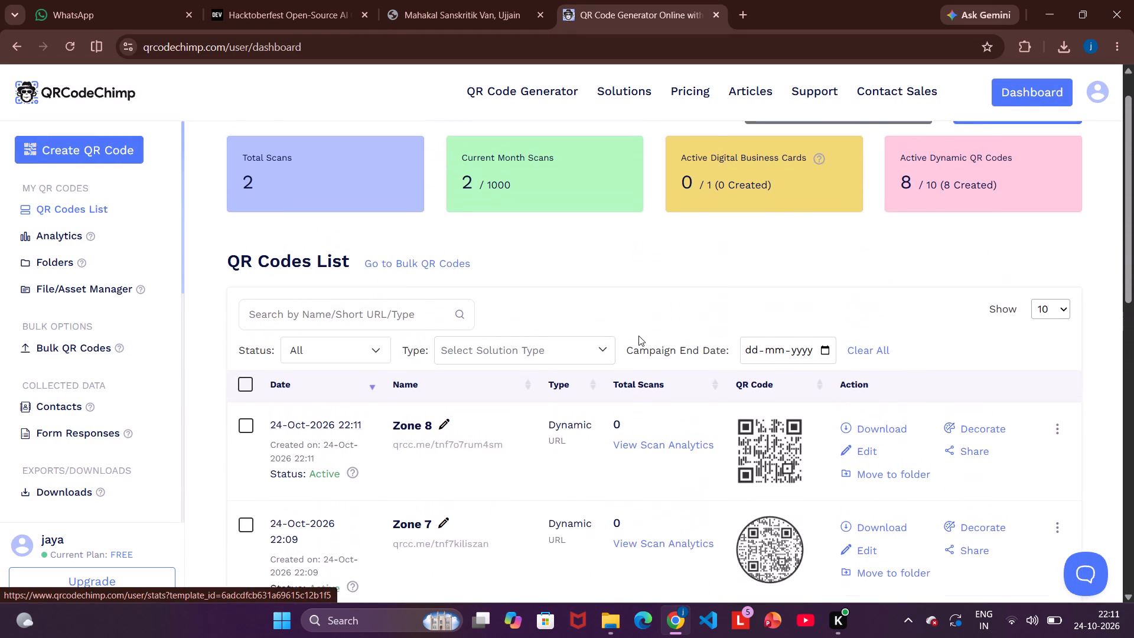
{"action": "scroll", "coordinate": [638, 336], "scroll_direction": "up", "scroll_amount": 2}
{"action": "left_click", "coordinate": [537, 83]}
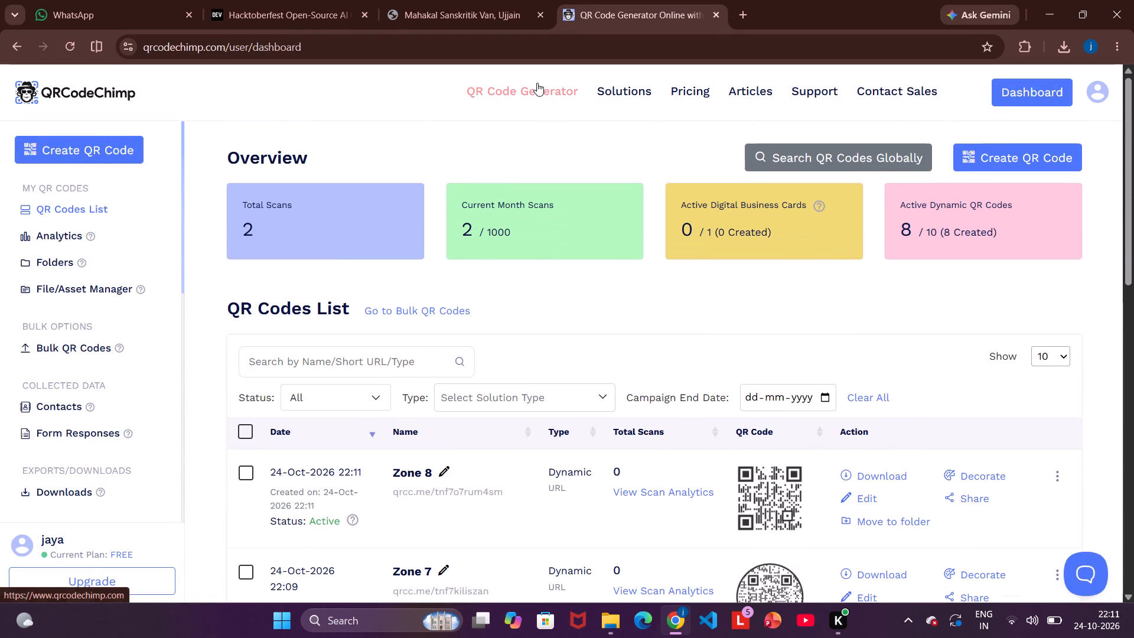
Switch to the Mahakal Sanskritik Van website, return to the zone list and open the Zone 9 page, Mahakal Vann Talab.
{"action": "left_click", "coordinate": [441, 0]}
{"action": "scroll", "coordinate": [492, 370], "scroll_direction": "down", "scroll_amount": 4}
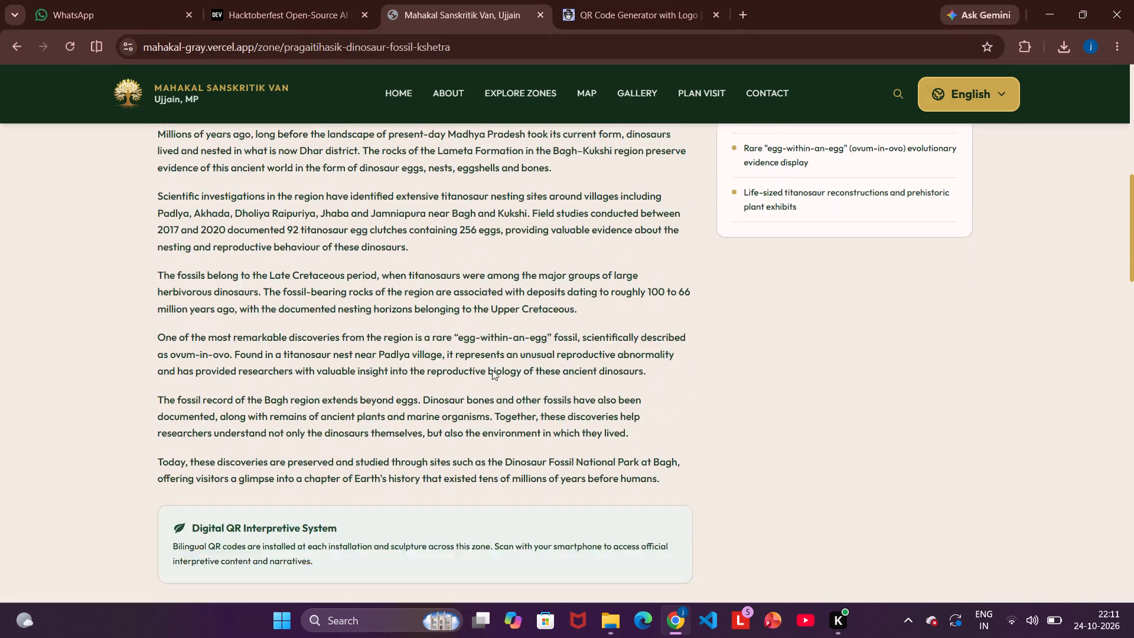
{"action": "scroll", "coordinate": [492, 370], "scroll_direction": "down", "scroll_amount": 1}
{"action": "scroll", "coordinate": [492, 370], "scroll_direction": "up", "scroll_amount": 6}
{"action": "left_click", "coordinate": [82, 148]}
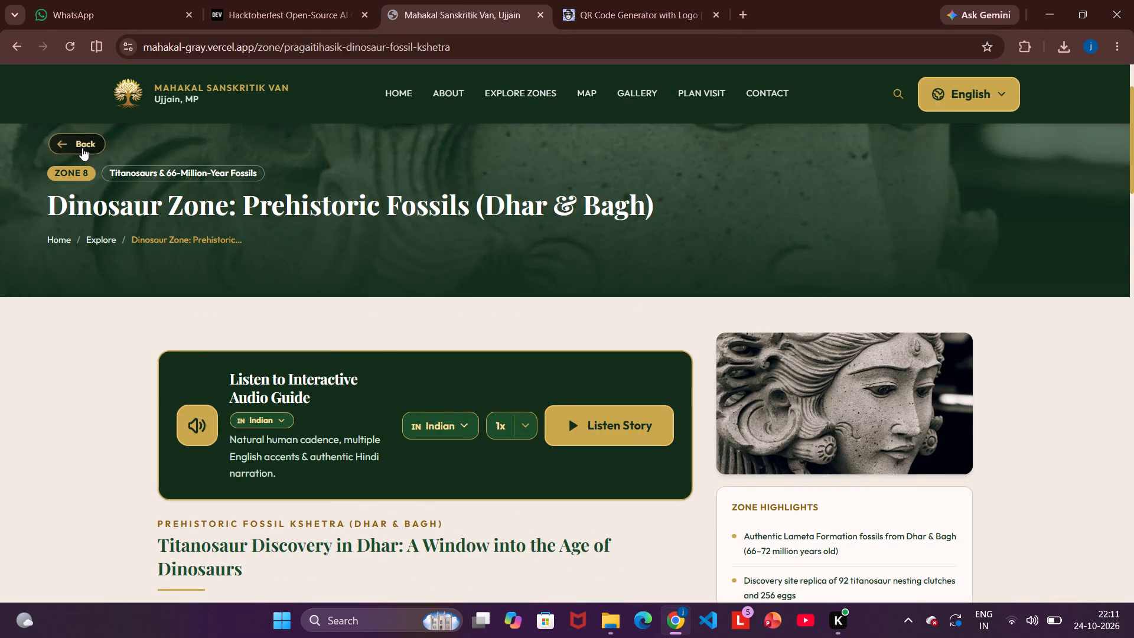
{"action": "scroll", "coordinate": [440, 370], "scroll_direction": "down", "scroll_amount": 1}
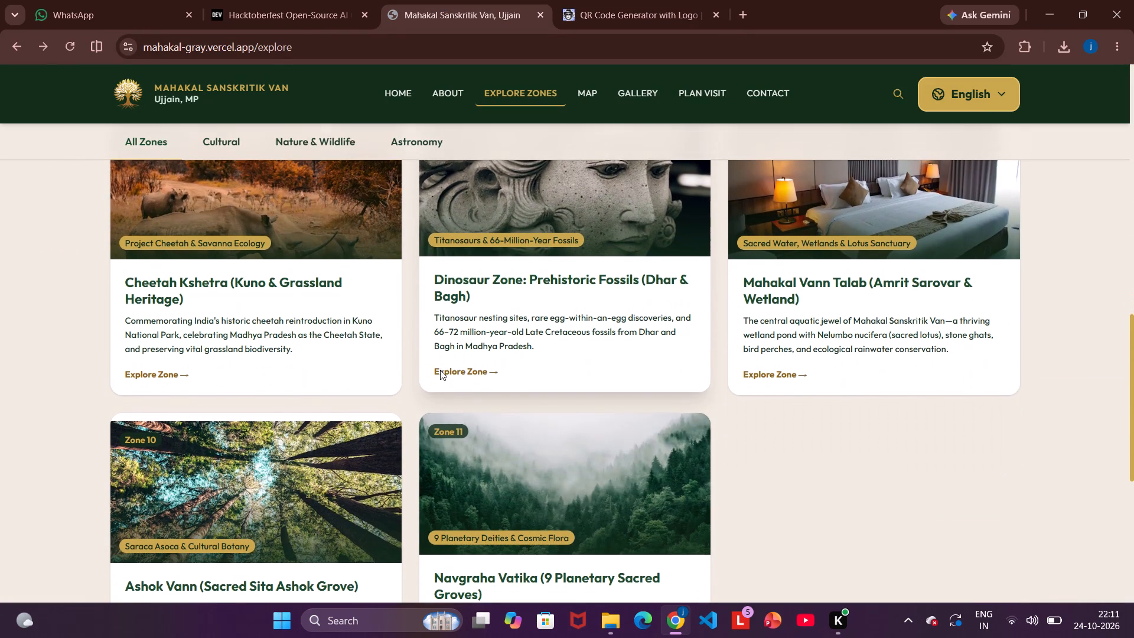
{"action": "left_click", "coordinate": [926, 208]}
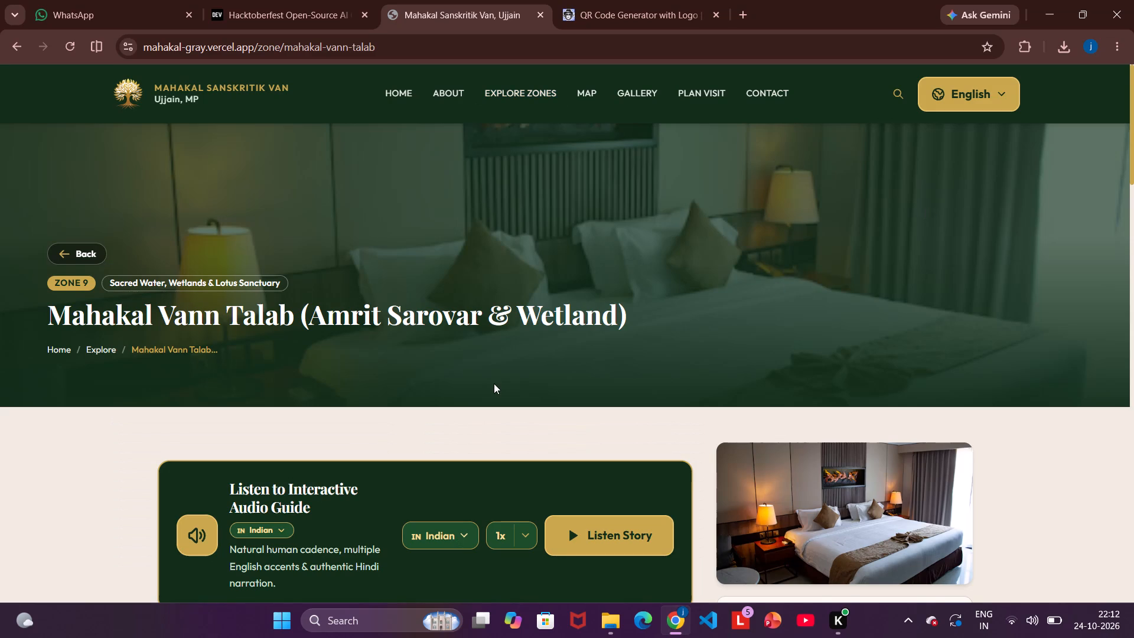
Copy the Zone 9 page's address from the website into the QR code generator's website URL.
{"action": "scroll", "coordinate": [494, 383], "scroll_direction": "down", "scroll_amount": 1}
{"action": "left_click", "coordinate": [414, 52]}
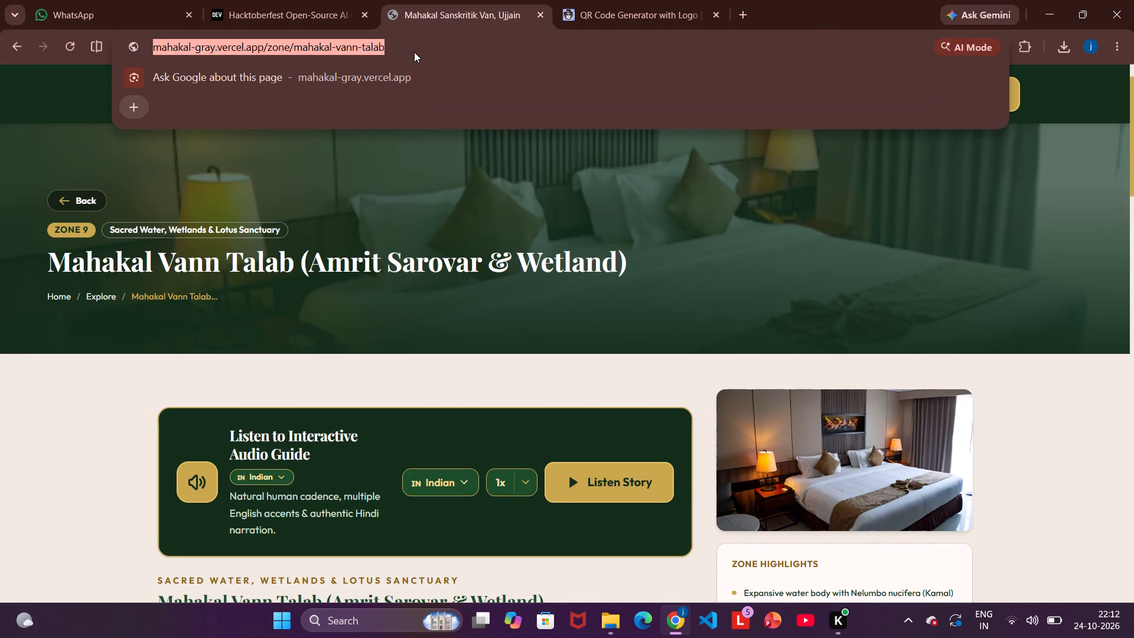
{"action": "key", "text": "ctrl+c"}
{"action": "left_click", "coordinate": [554, 263]}
{"action": "left_click", "coordinate": [671, 0]}
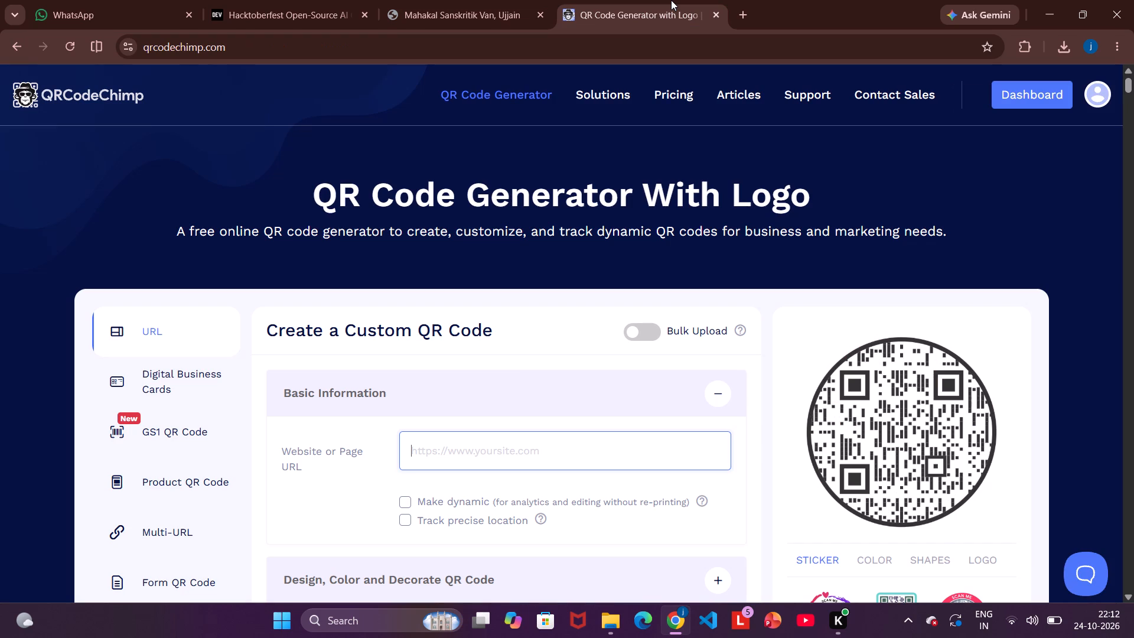
{"action": "left_click", "coordinate": [478, 457]}
{"action": "key", "text": "ctrl+v"}
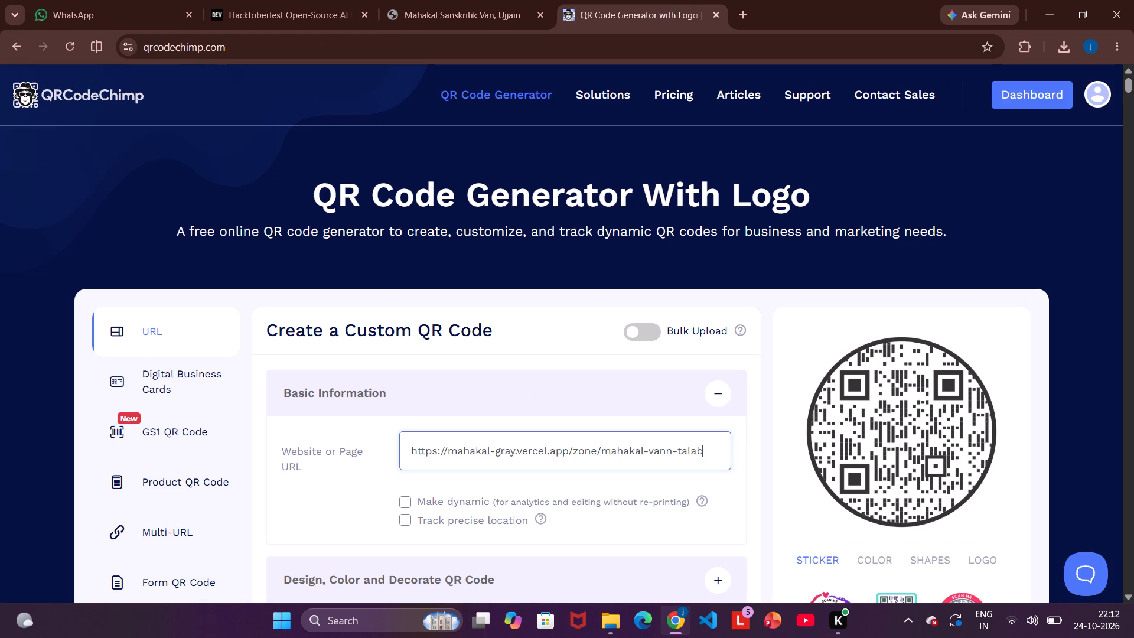
Make the QR code for the mahakal-vann-talab page dynamic.
{"action": "scroll", "coordinate": [317, 392], "scroll_direction": "down", "scroll_amount": 2}
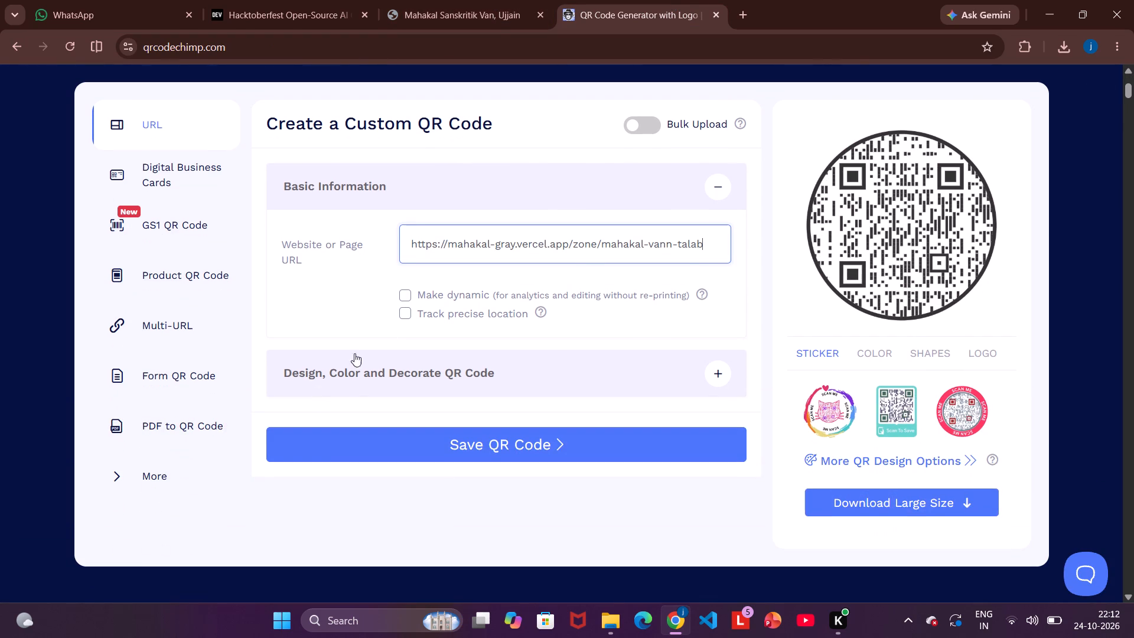
{"action": "left_click", "coordinate": [412, 300]}
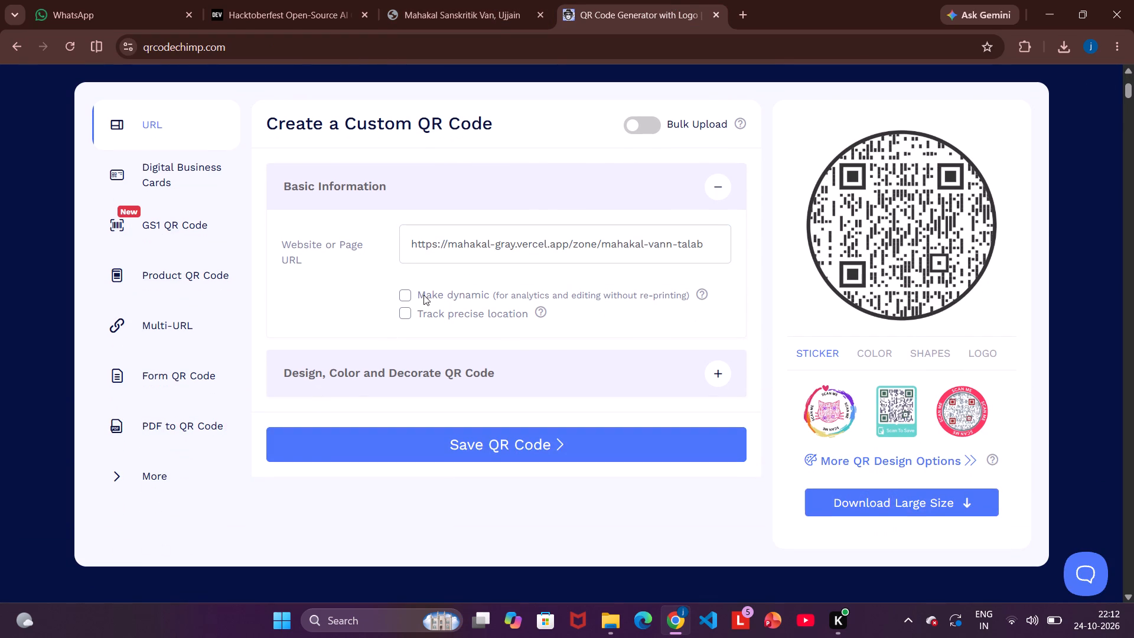
{"action": "left_click", "coordinate": [413, 294]}
{"action": "left_click", "coordinate": [409, 294]}
Change the shape of the Zone 9 QR code from the circle to the plain square design.
{"action": "left_click", "coordinate": [863, 356]}
{"action": "left_click", "coordinate": [149, 152]}
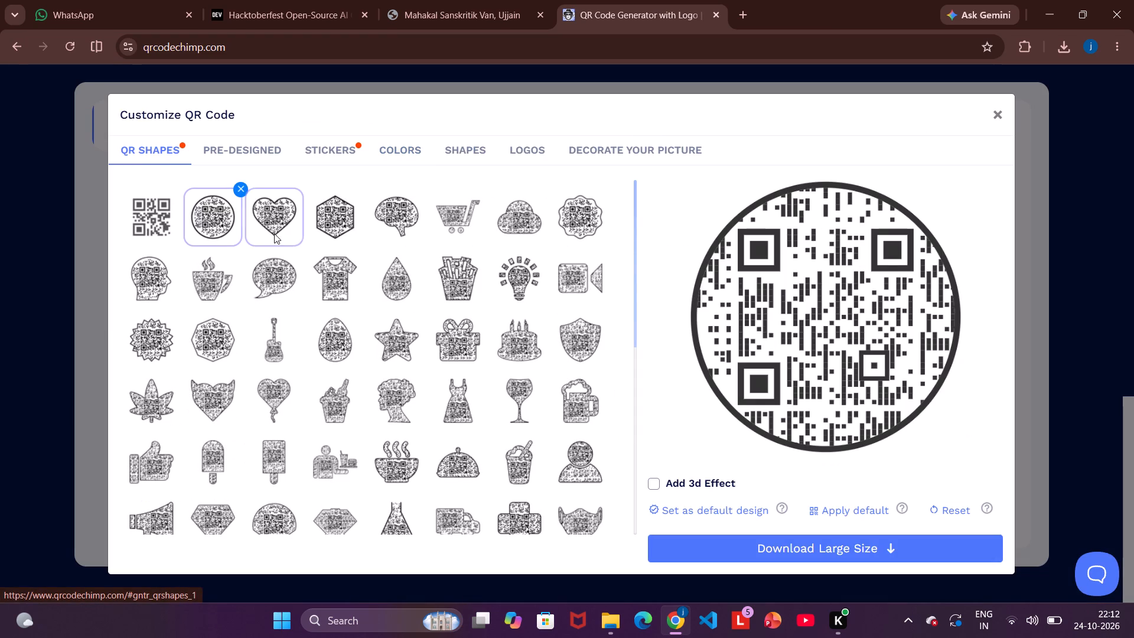
{"action": "double_click", "coordinate": [138, 206]}
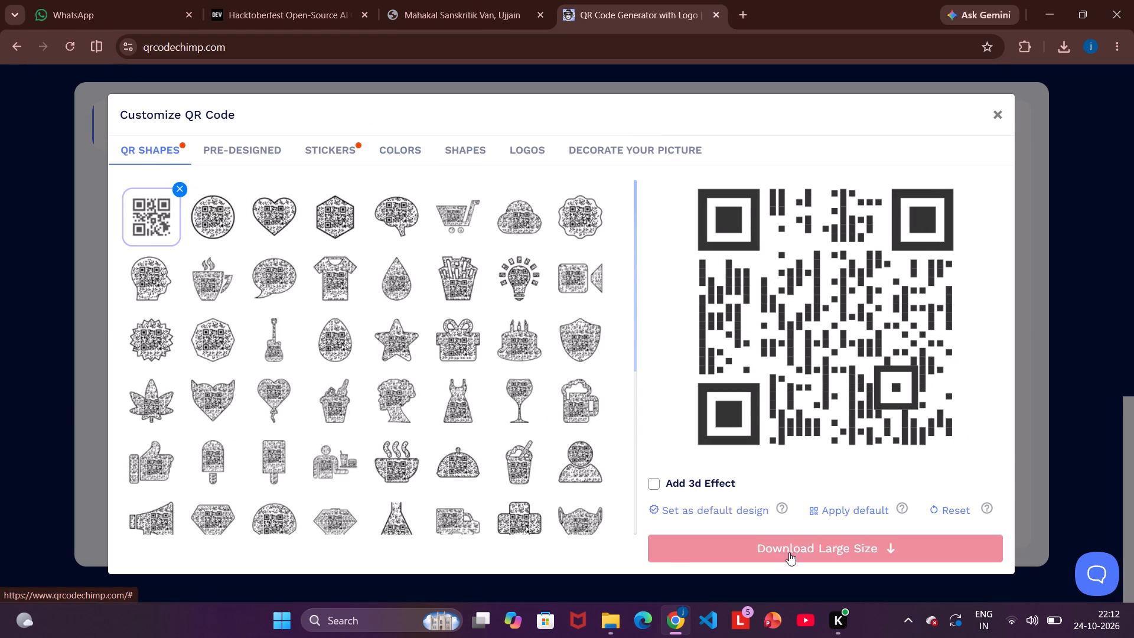
{"action": "left_click", "coordinate": [996, 111]}
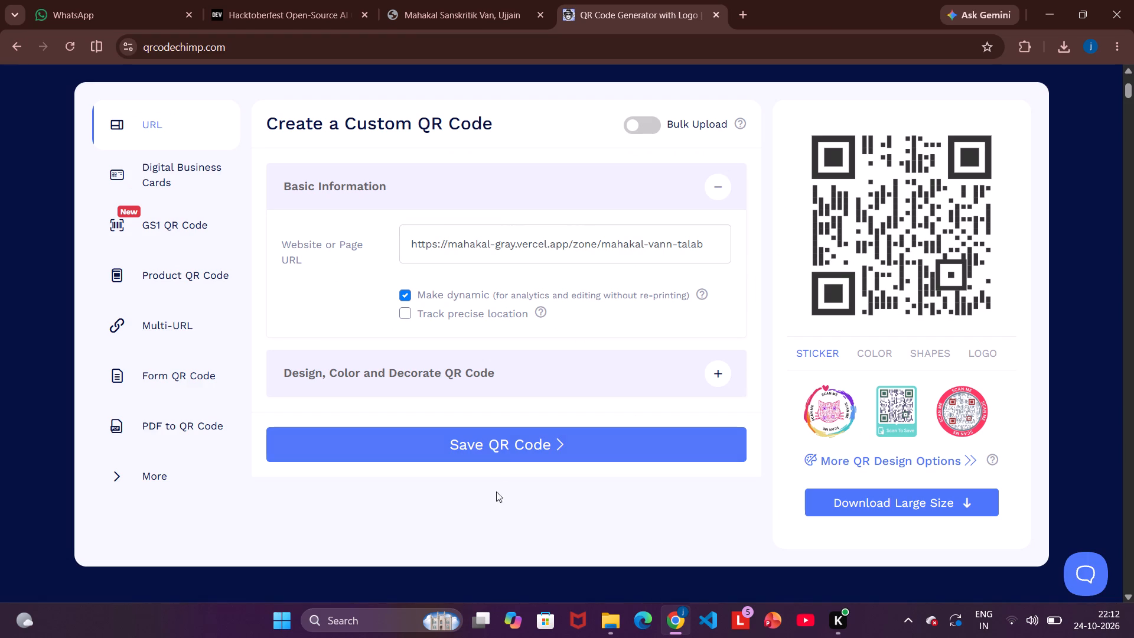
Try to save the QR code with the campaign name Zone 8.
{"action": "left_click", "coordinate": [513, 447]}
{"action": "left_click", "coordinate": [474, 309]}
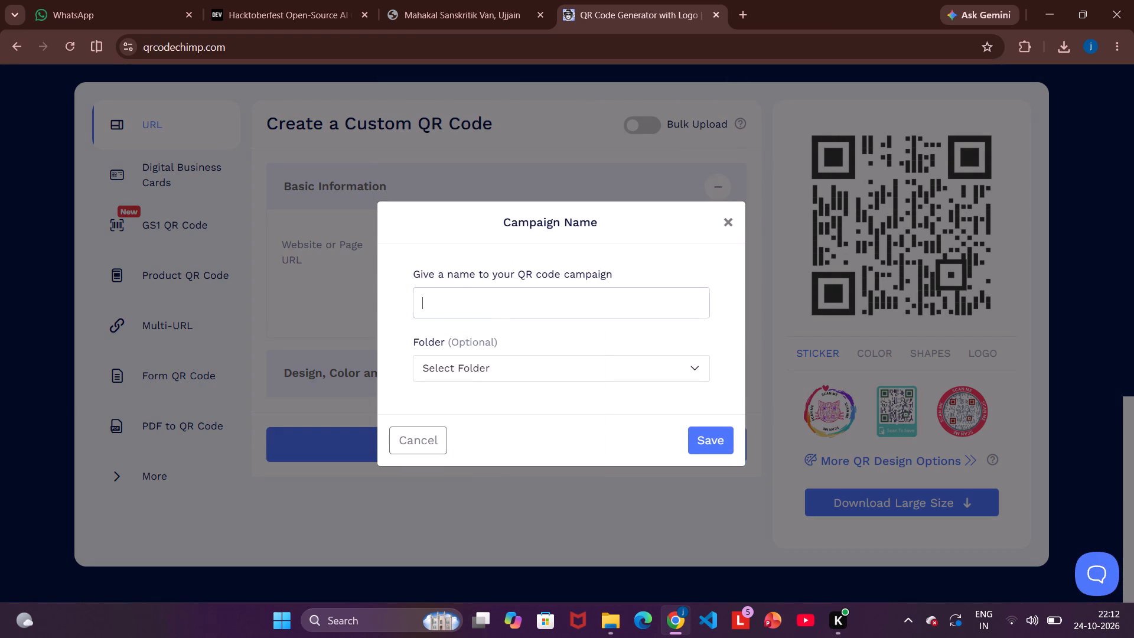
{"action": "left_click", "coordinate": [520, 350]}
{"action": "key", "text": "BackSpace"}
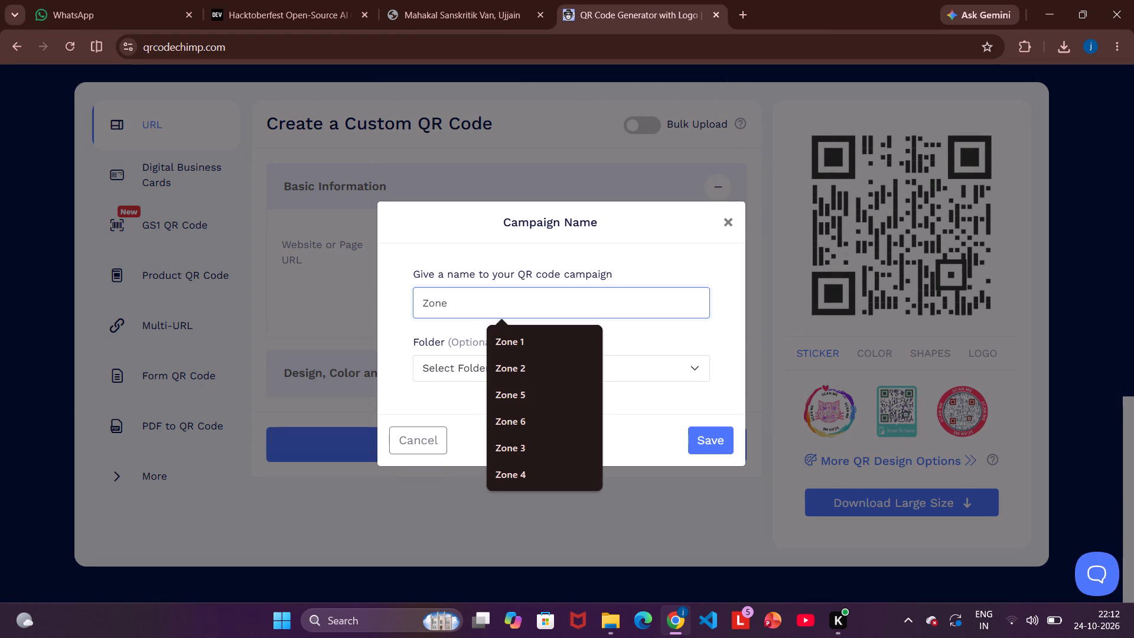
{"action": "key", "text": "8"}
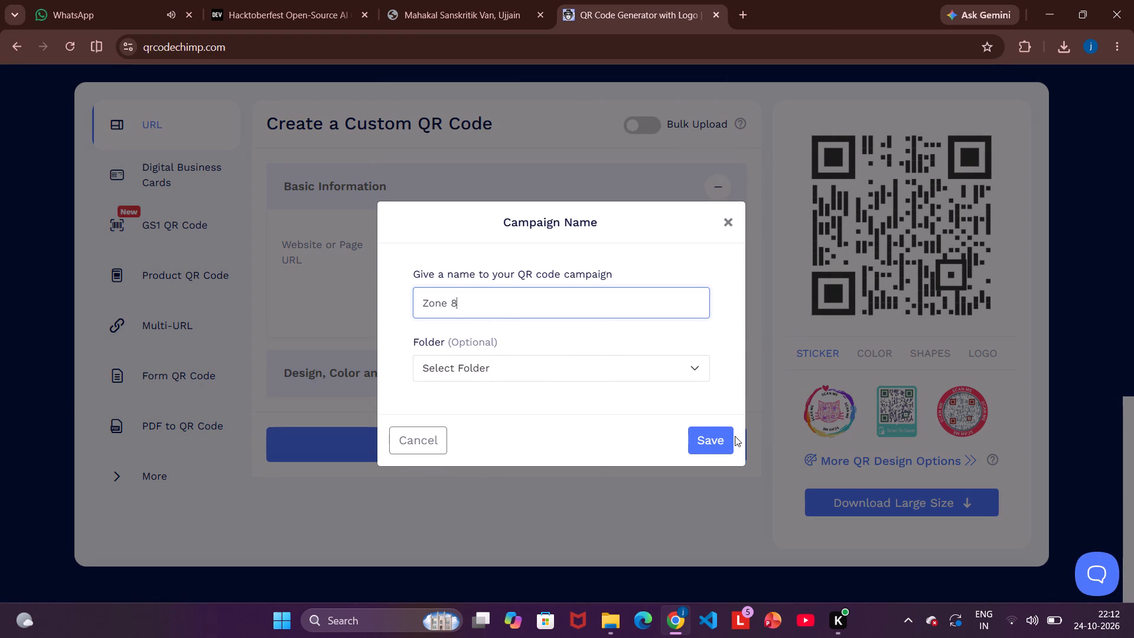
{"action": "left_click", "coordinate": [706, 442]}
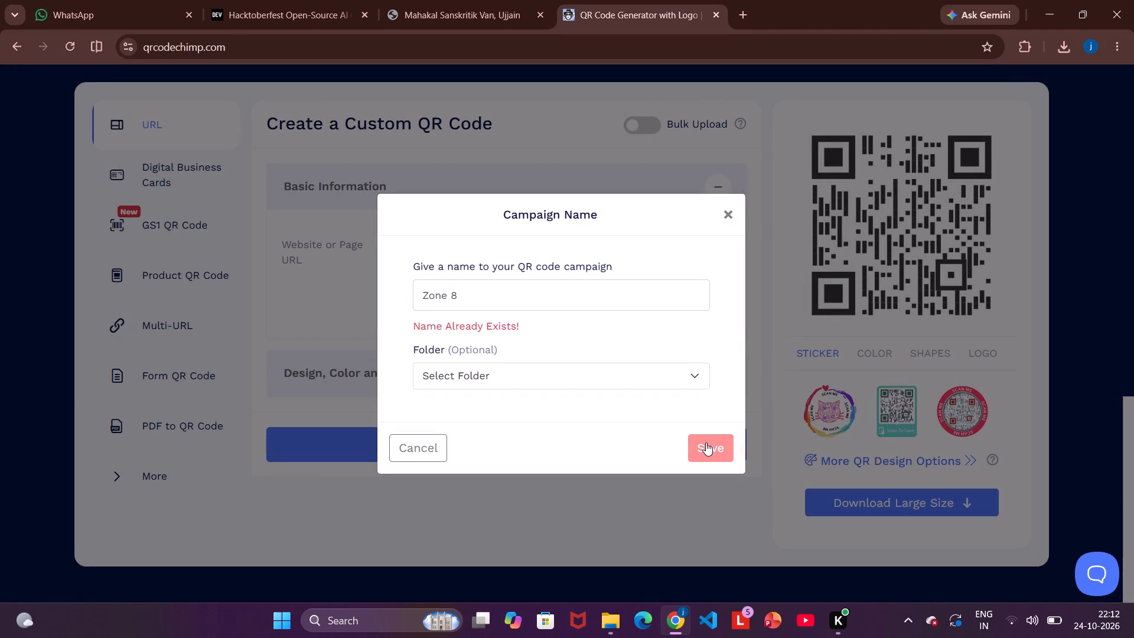
Save the QR code with the campaign name Zone 9, dismiss the upgrade offer and go to the dashboard.
{"action": "left_click", "coordinate": [513, 304]}
{"action": "key", "text": "BackSpace"}
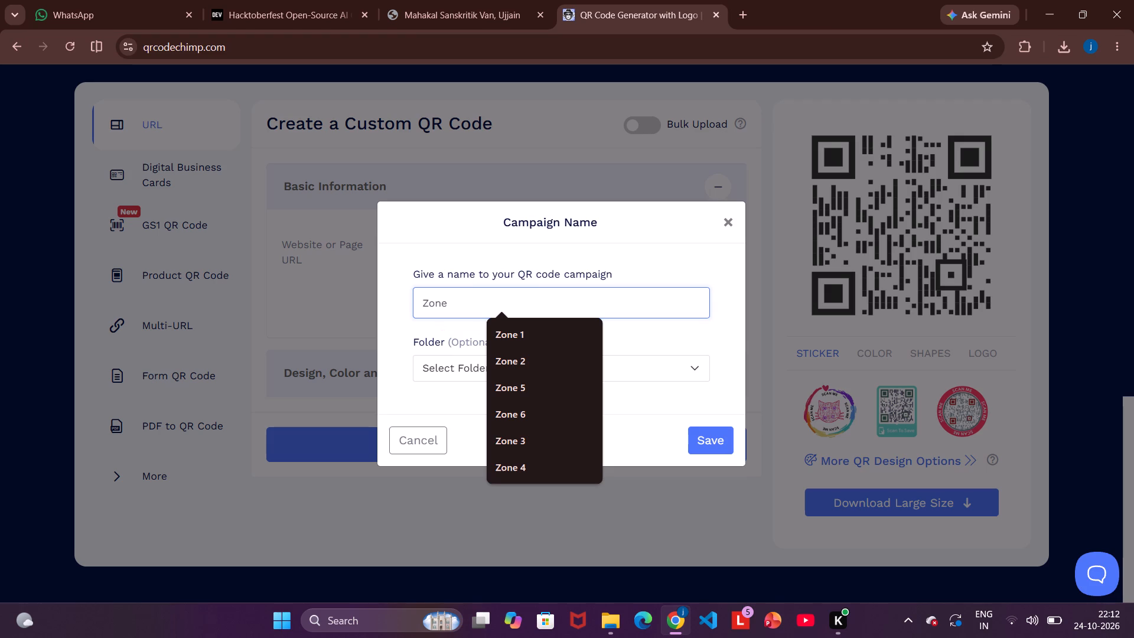
{"action": "key", "text": "9"}
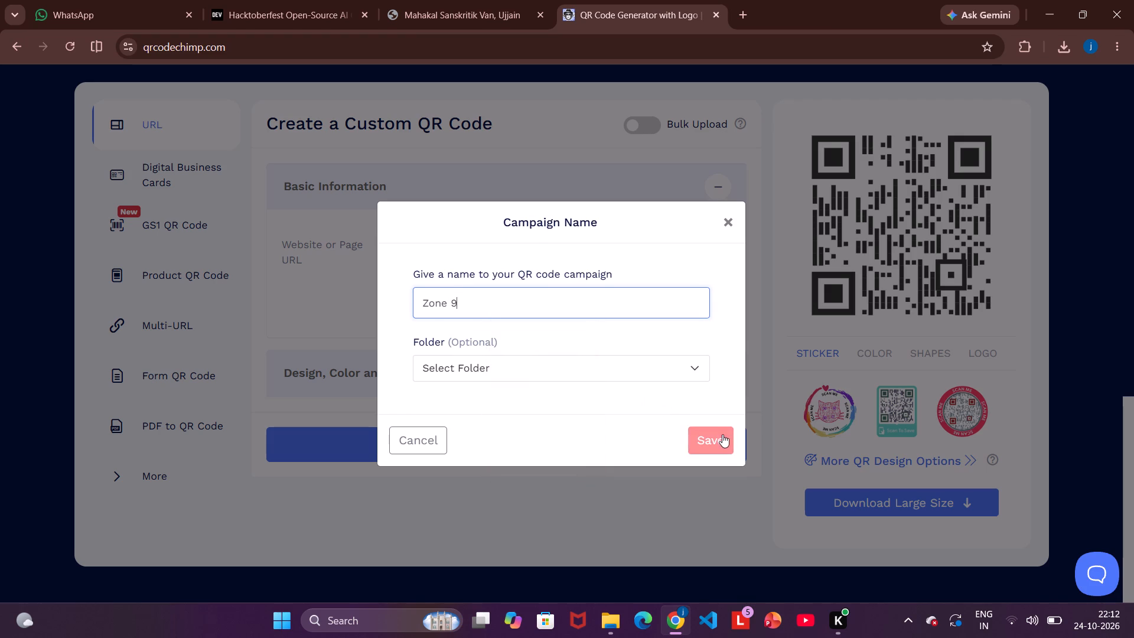
{"action": "left_click", "coordinate": [722, 434]}
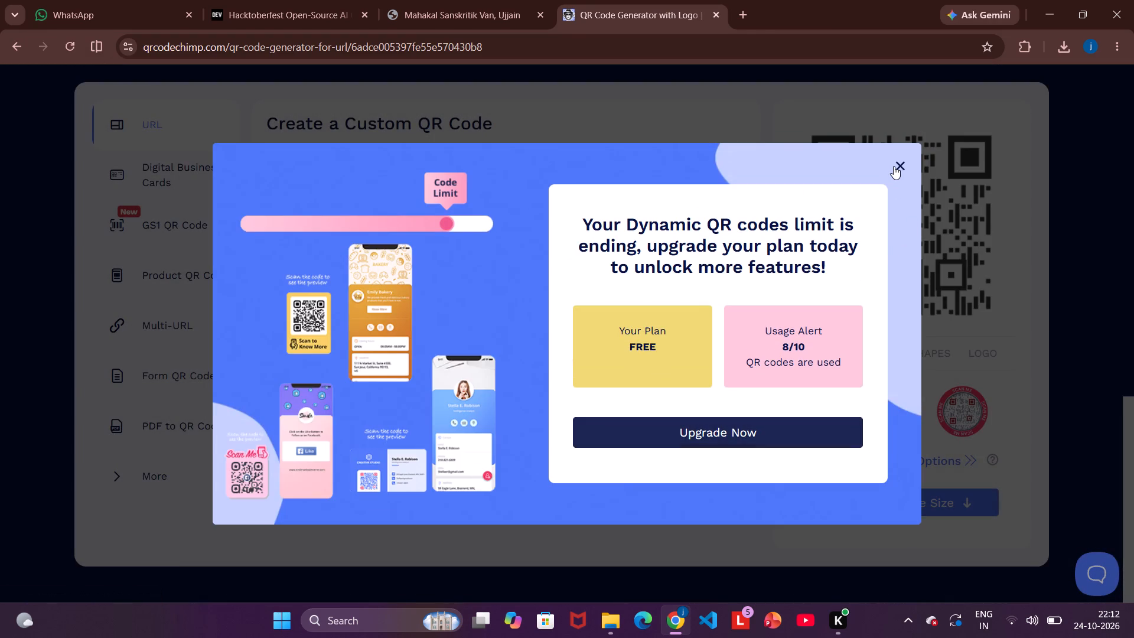
{"action": "left_click", "coordinate": [894, 166]}
{"action": "left_click", "coordinate": [760, 413]}
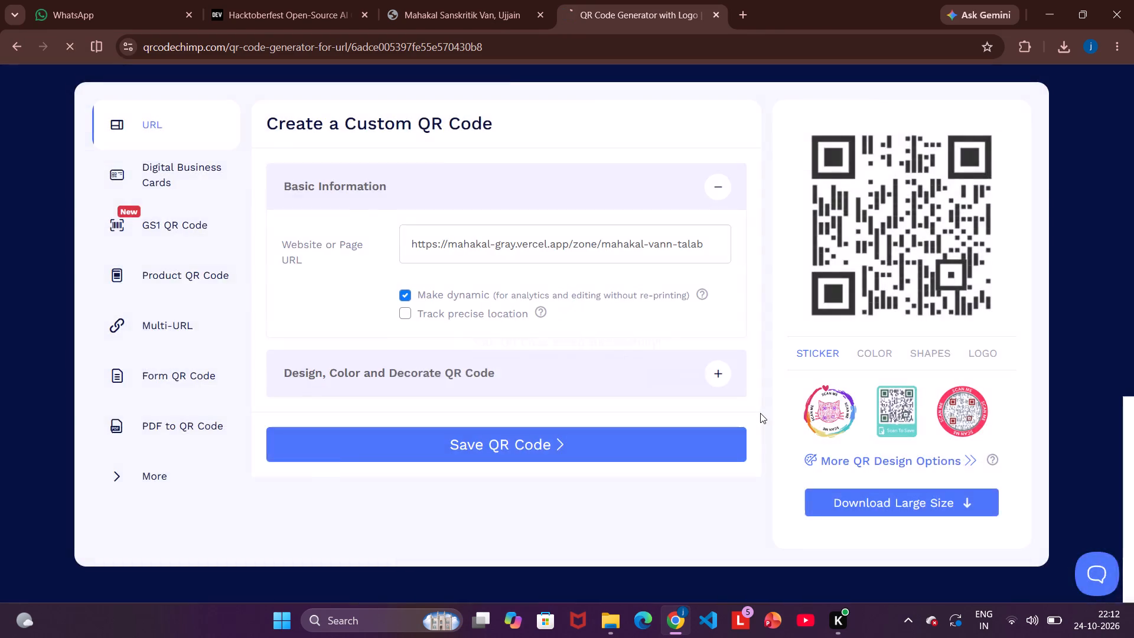
Look through the saved zone QR codes in the dashboard's list.
{"action": "scroll", "coordinate": [546, 366], "scroll_direction": "down", "scroll_amount": 3}
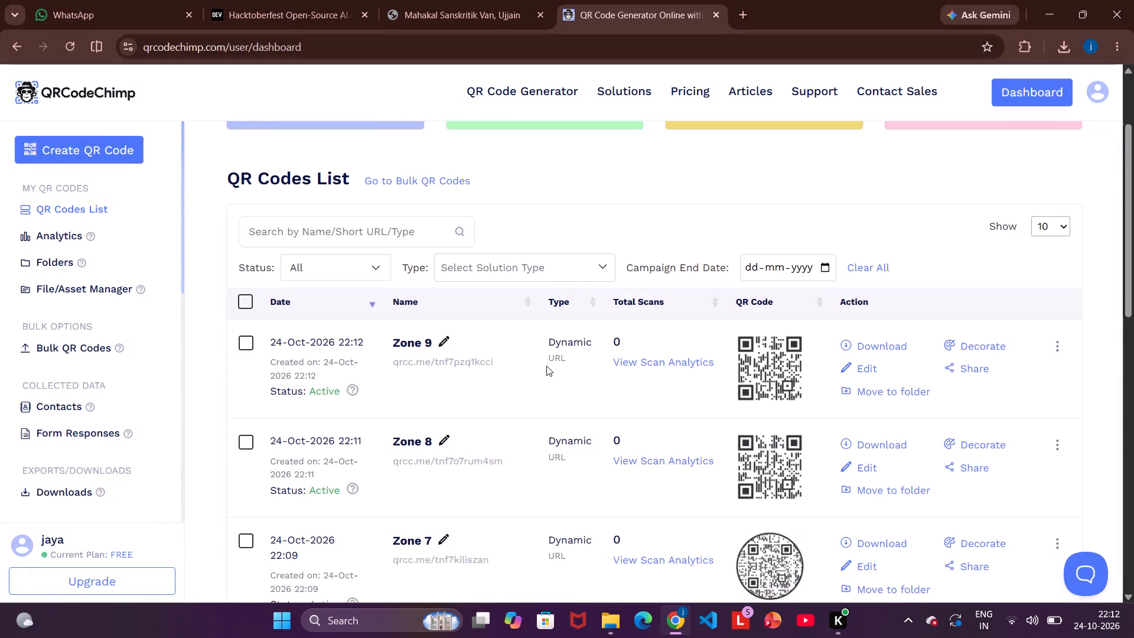
{"action": "scroll", "coordinate": [546, 366], "scroll_direction": "down", "scroll_amount": 5}
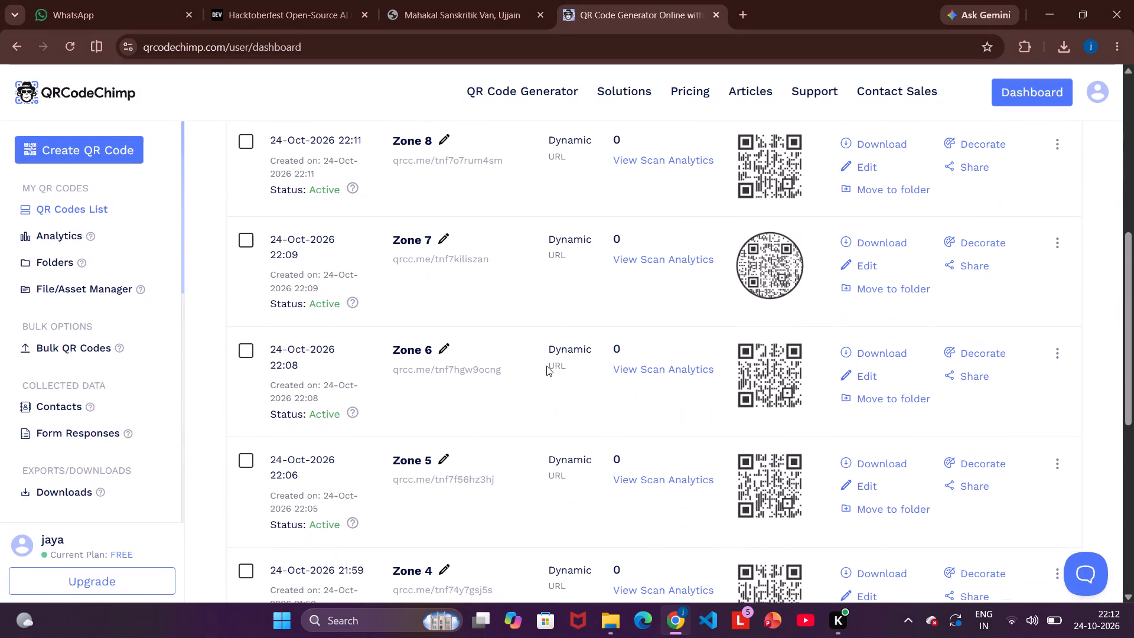
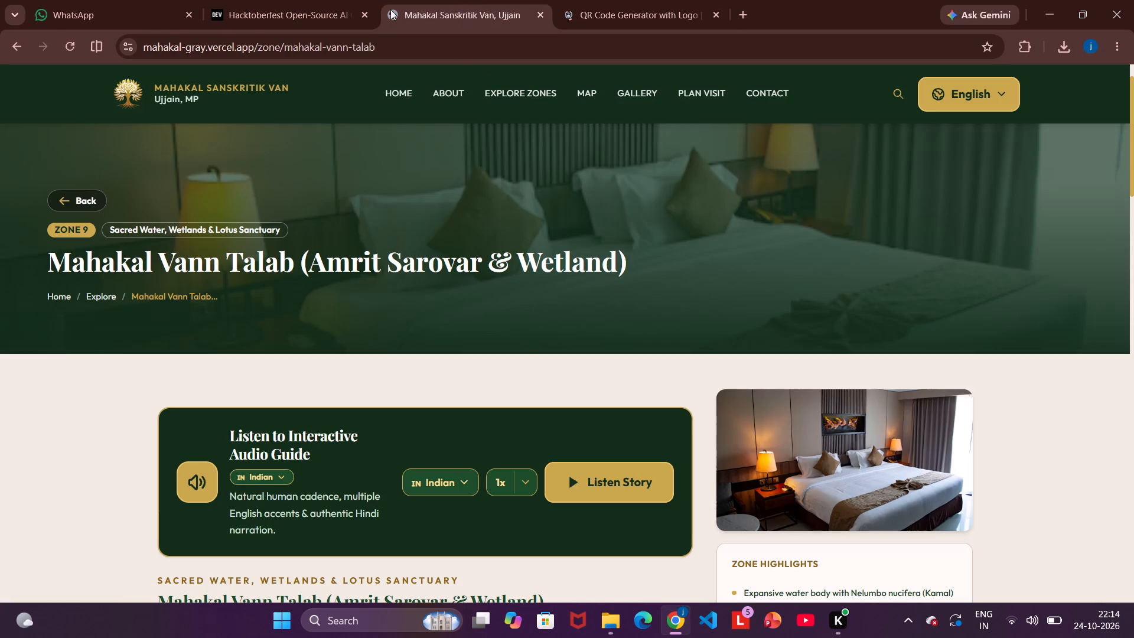
Return to the website's zone list and open the Zone 10 page, Ashok Vann (Sacred Sita Ashok Grove).
{"action": "left_click", "coordinate": [341, 0]}
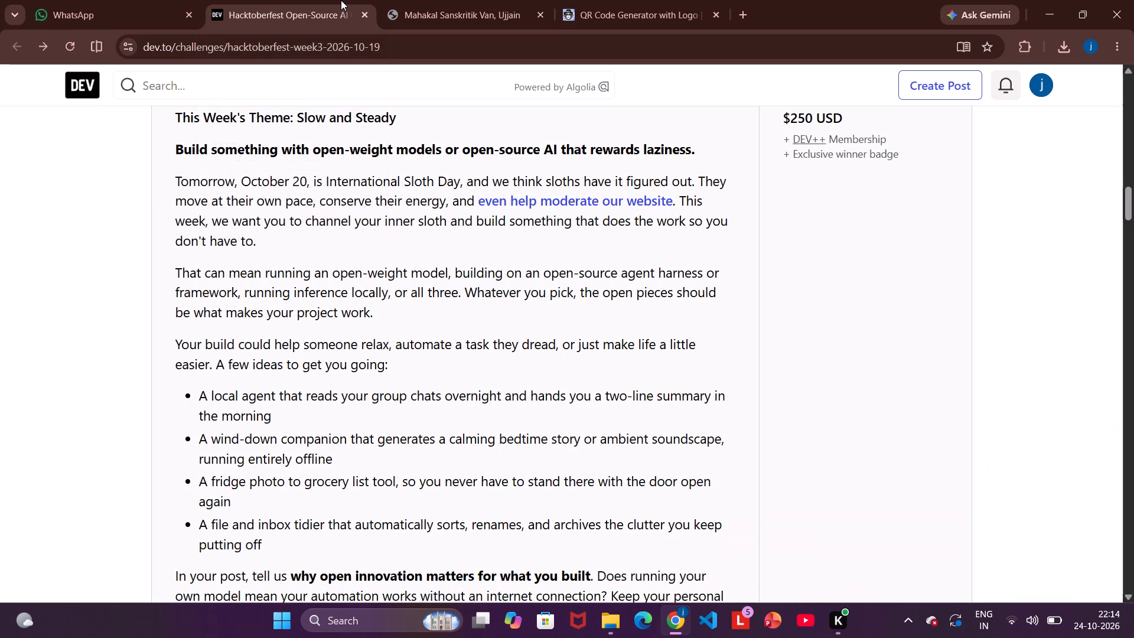
{"action": "left_click", "coordinate": [433, 0]}
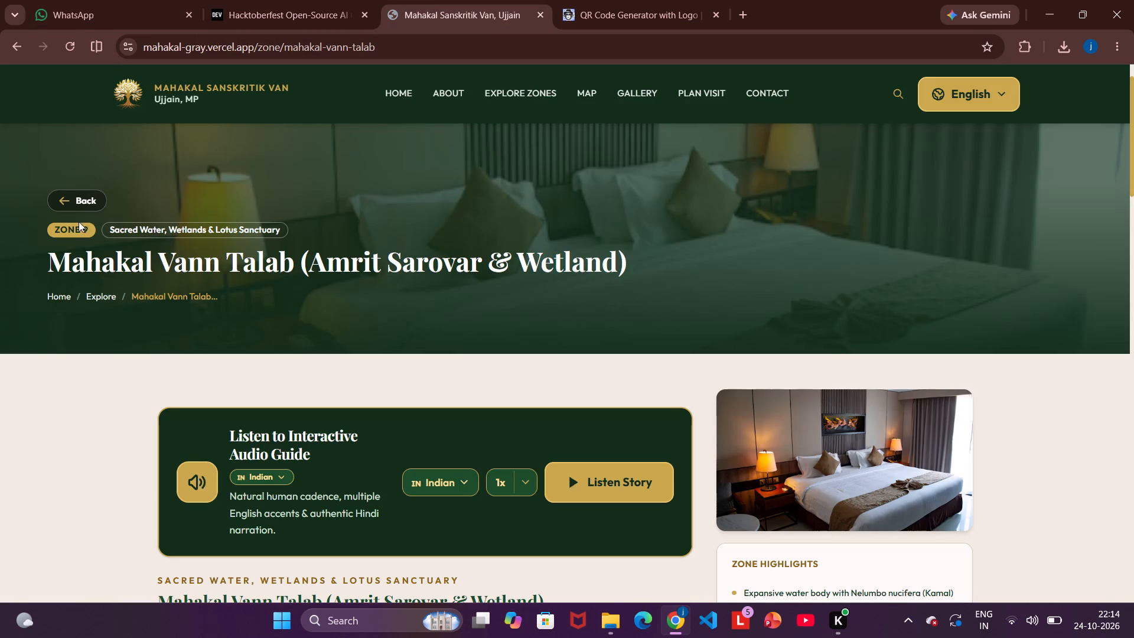
{"action": "scroll", "coordinate": [76, 206], "scroll_direction": "up", "scroll_amount": 1}
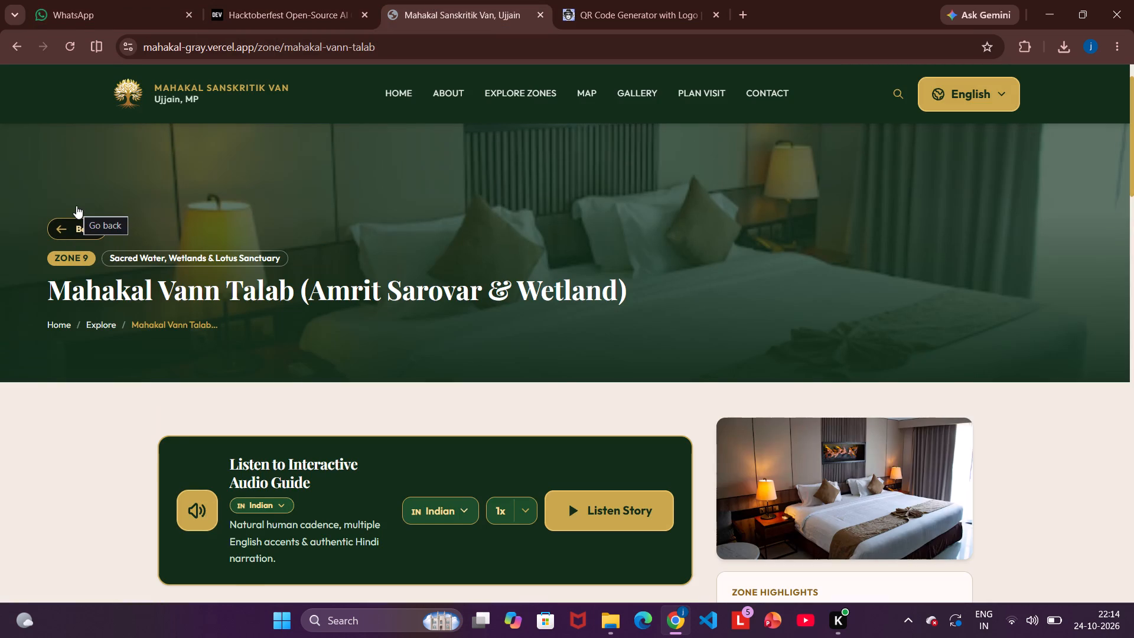
{"action": "scroll", "coordinate": [76, 206], "scroll_direction": "up", "scroll_amount": 1}
{"action": "left_click", "coordinate": [69, 250]}
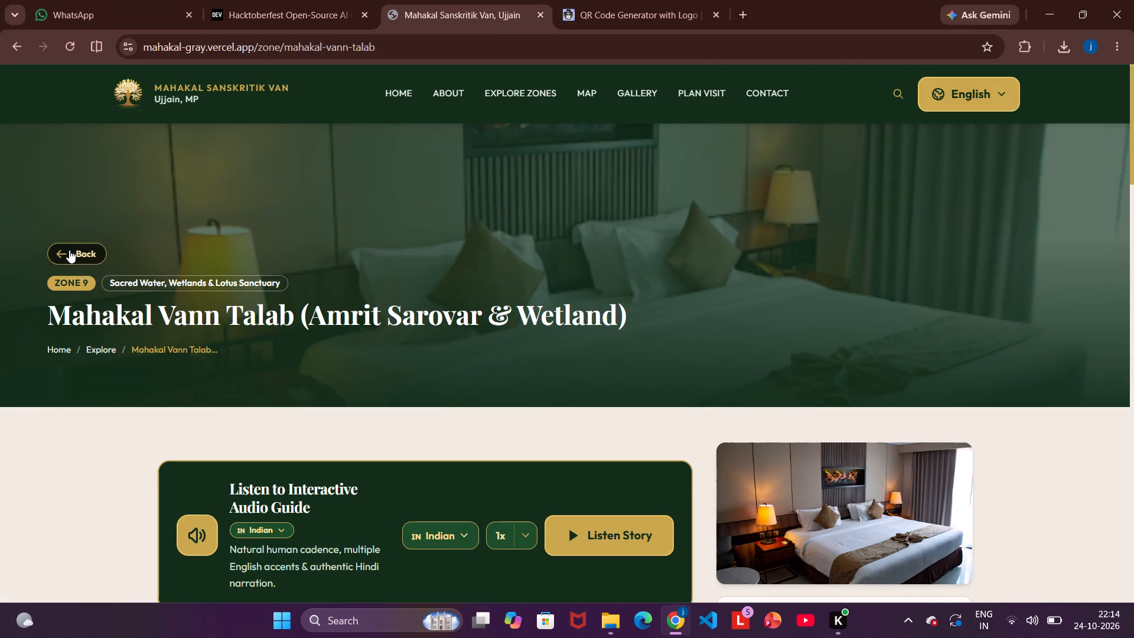
{"action": "scroll", "coordinate": [442, 352], "scroll_direction": "down", "scroll_amount": 1}
{"action": "left_click", "coordinate": [250, 412]}
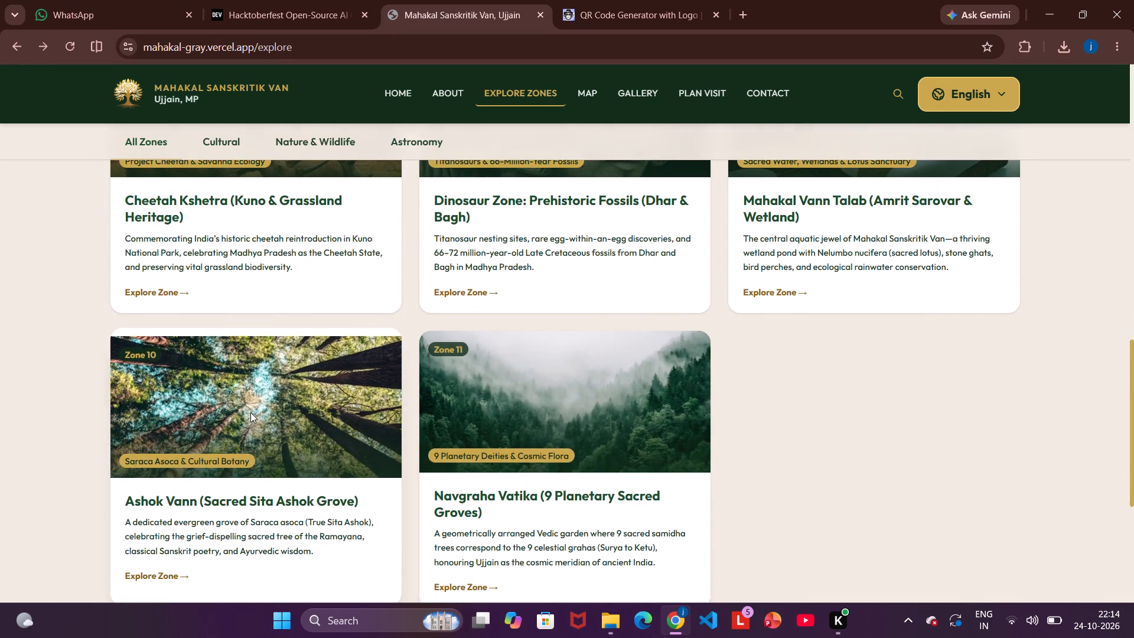
{"action": "scroll", "coordinate": [529, 403], "scroll_direction": "down", "scroll_amount": 1}
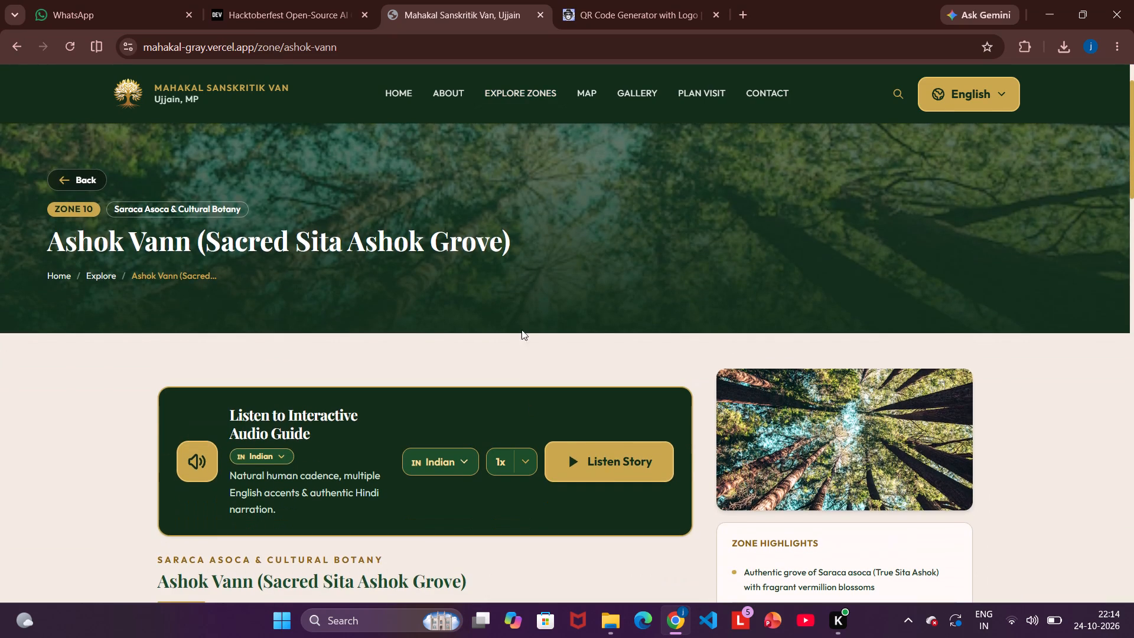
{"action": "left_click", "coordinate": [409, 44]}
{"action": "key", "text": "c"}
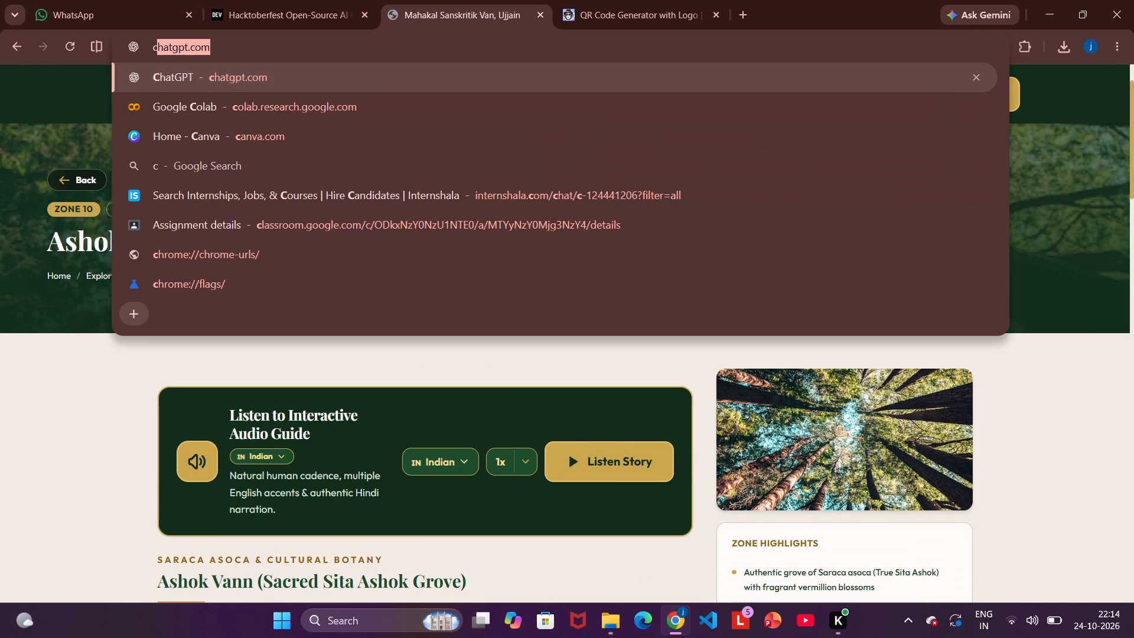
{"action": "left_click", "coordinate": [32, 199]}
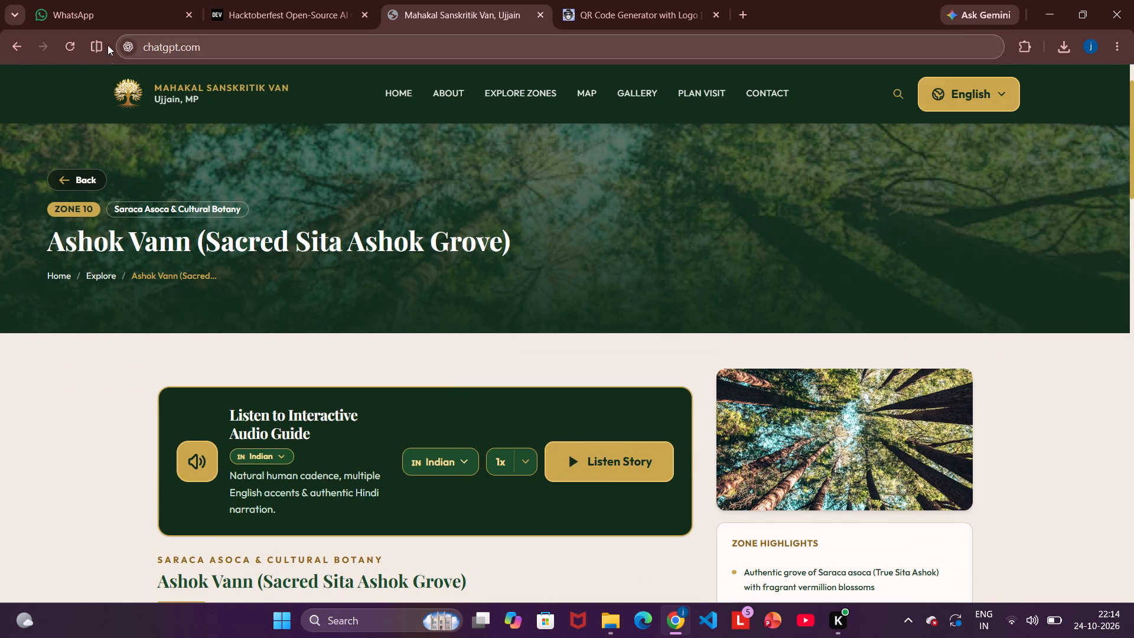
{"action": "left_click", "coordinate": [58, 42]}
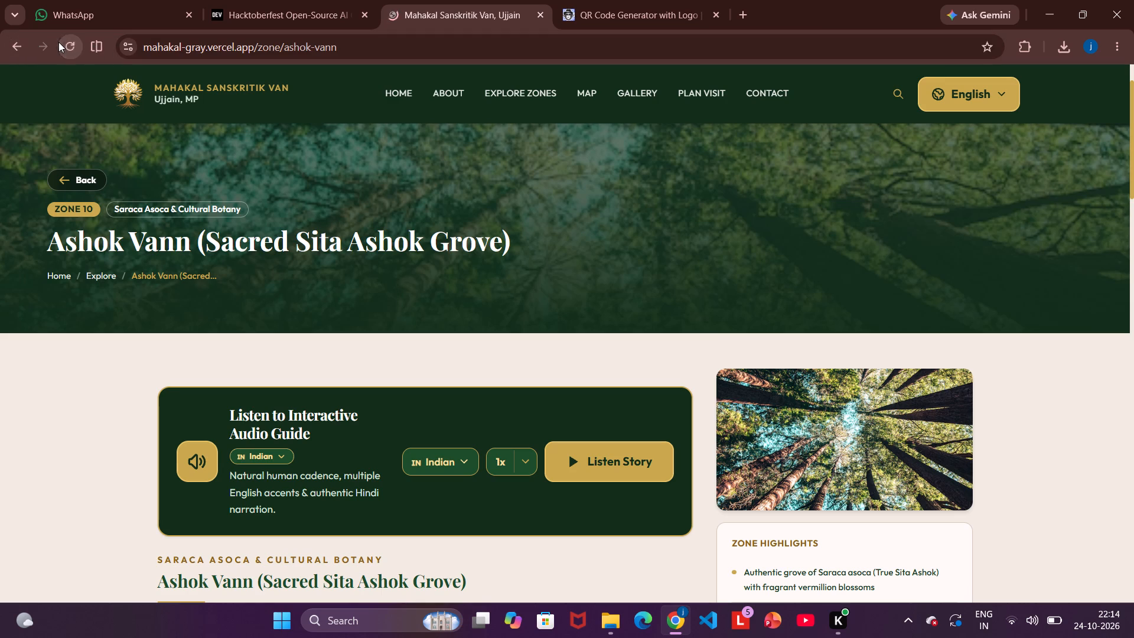
Copy the Zone 10 page address, mahakal-gray.vercel.app/zone/ashok-vann, into the QR code generator as the website URL and make the code dynamic.
{"action": "left_click", "coordinate": [356, 40]}
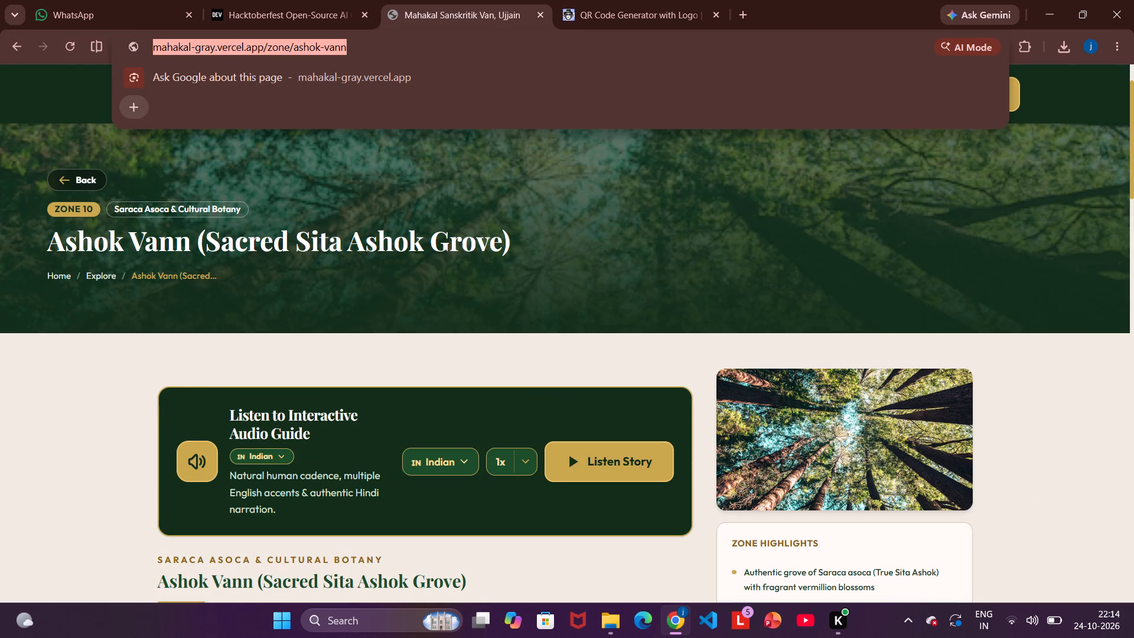
{"action": "key", "text": "ctrl+c"}
{"action": "left_click", "coordinate": [549, 287]}
{"action": "left_click", "coordinate": [650, 0]}
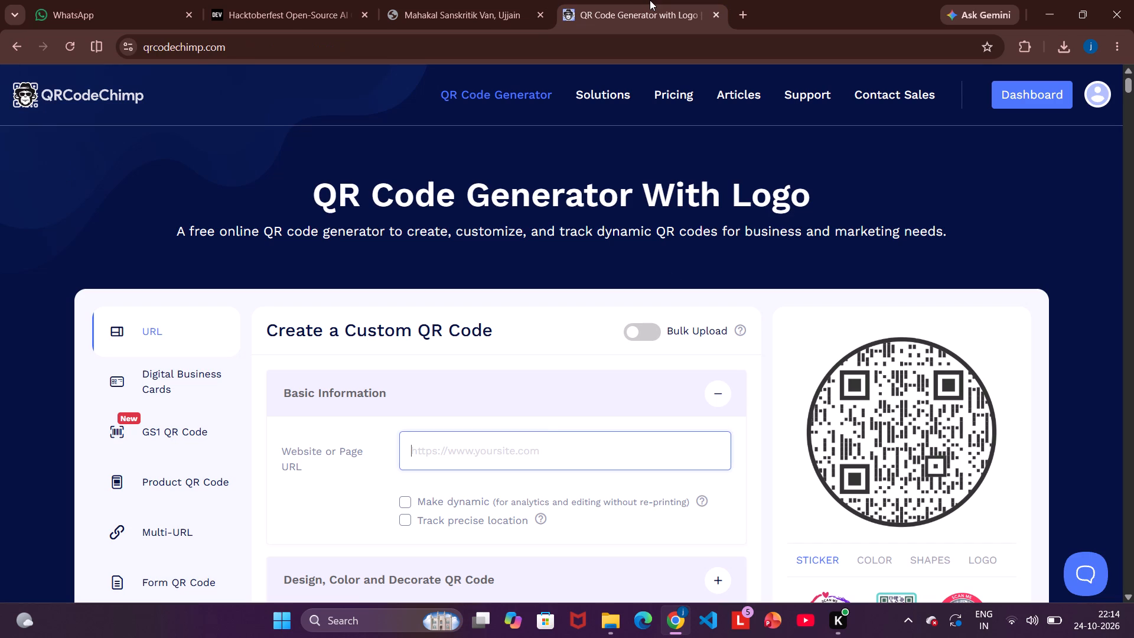
{"action": "left_click", "coordinate": [450, 460]}
{"action": "key", "text": "ctrl+v"}
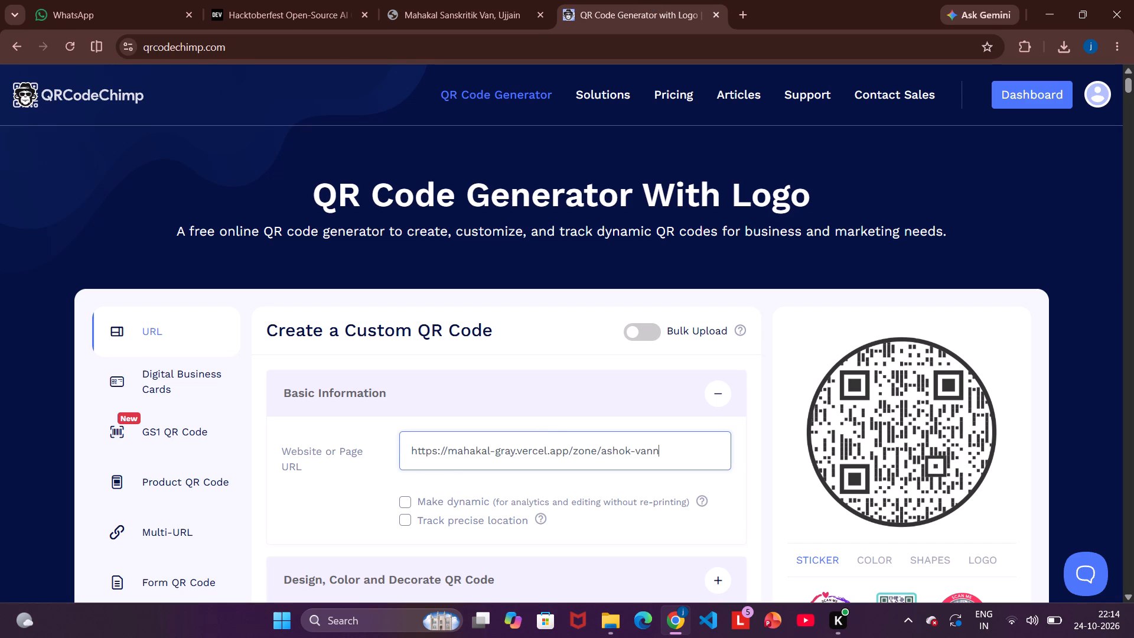
{"action": "left_click", "coordinate": [416, 500]}
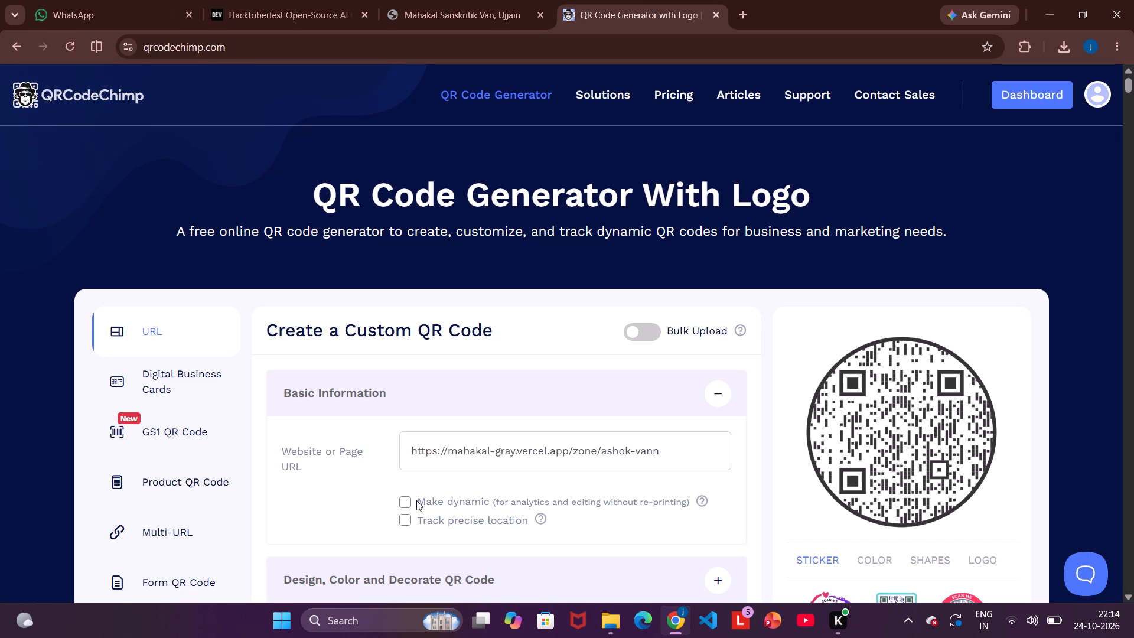
{"action": "scroll", "coordinate": [416, 500], "scroll_direction": "down", "scroll_amount": 1}
{"action": "left_click", "coordinate": [405, 405]}
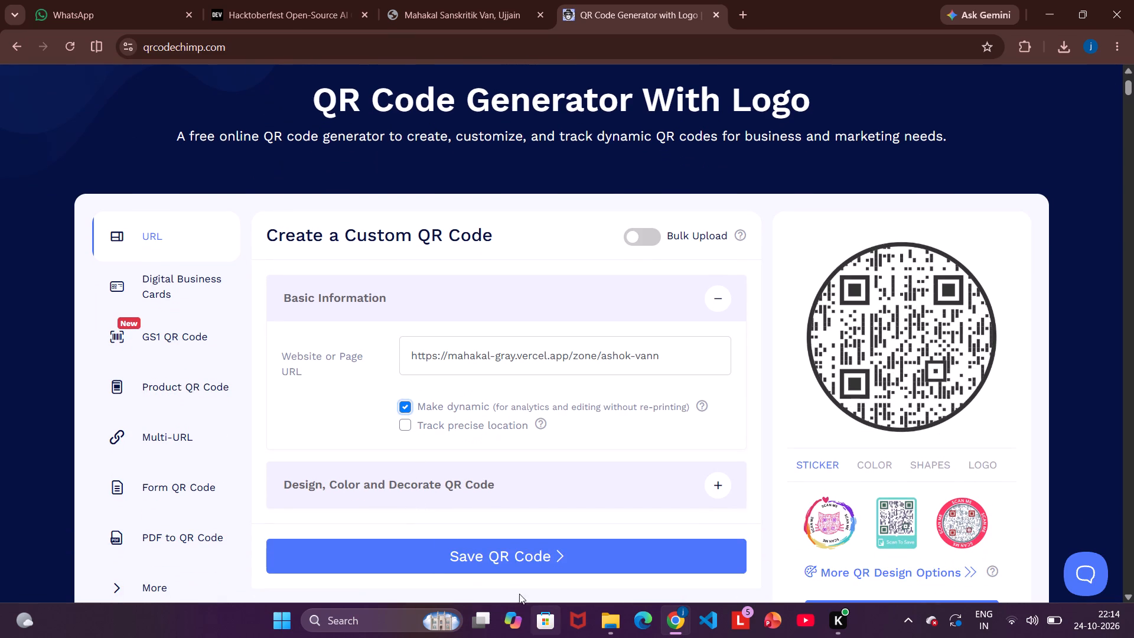
{"action": "left_click", "coordinate": [493, 555]}
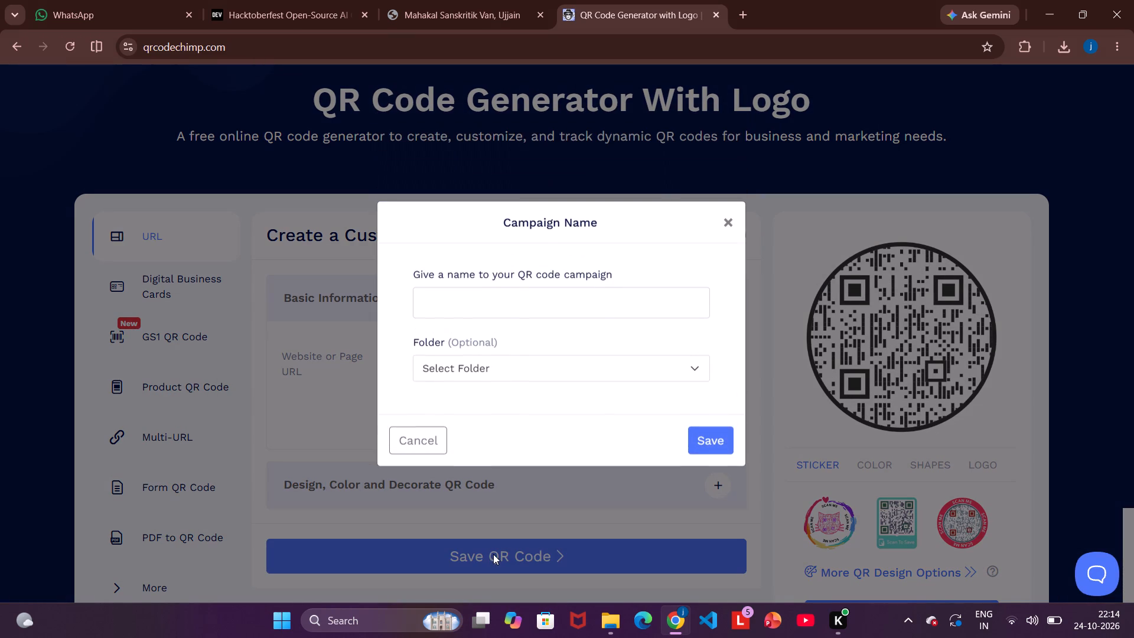
{"action": "left_click", "coordinate": [736, 218]}
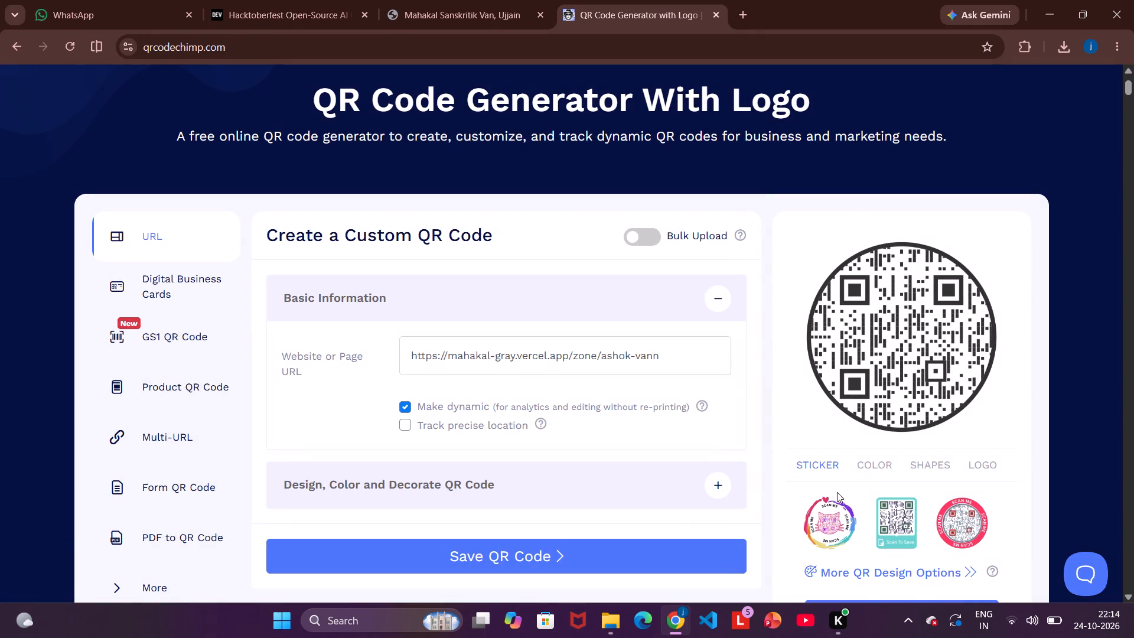
Open the QR shape designs in the customization options for the Zone 10 QR code.
{"action": "left_click", "coordinate": [868, 462]}
{"action": "left_click", "coordinate": [171, 157]}
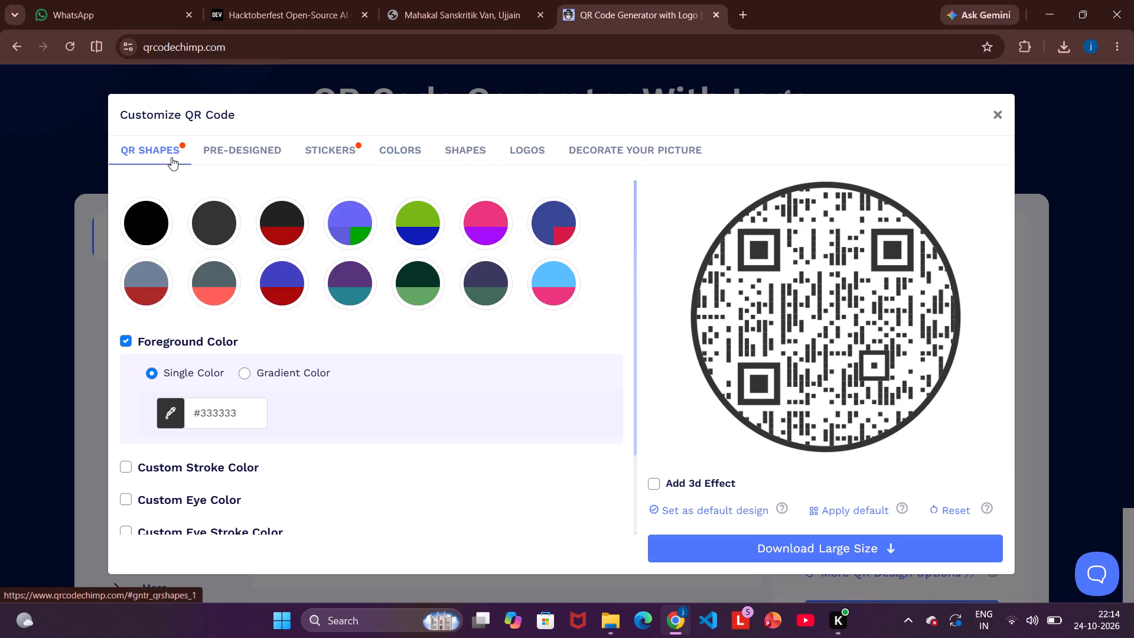
Apply the plain square QR shape to the Zone 10 code in place of the circular one and close the customization options.
{"action": "left_click", "coordinate": [148, 211]}
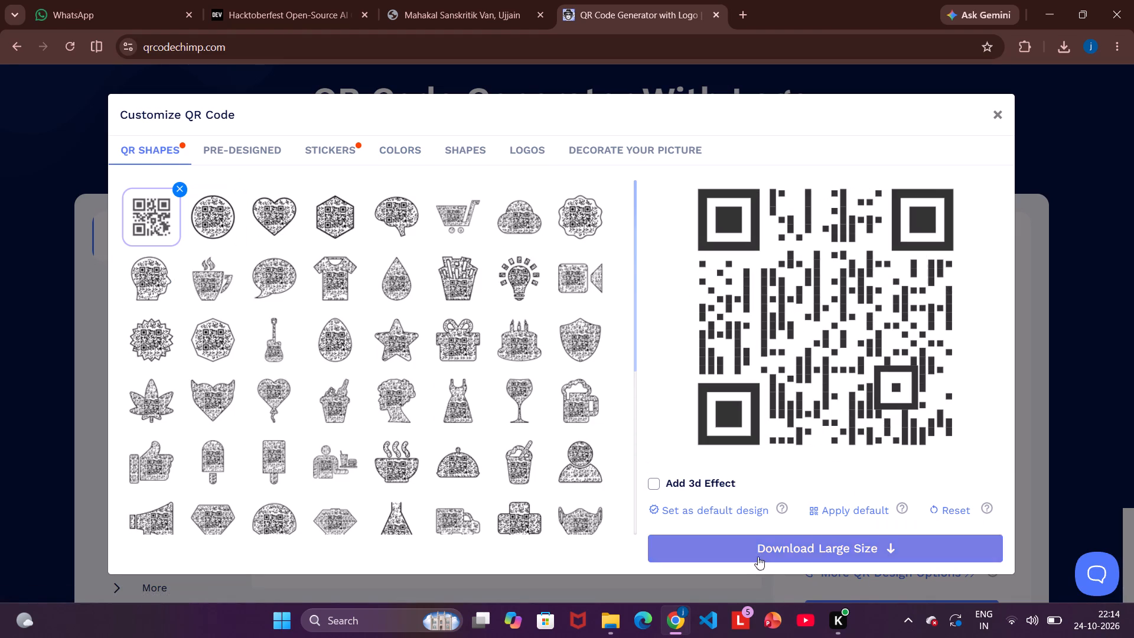
{"action": "left_click", "coordinate": [999, 116]}
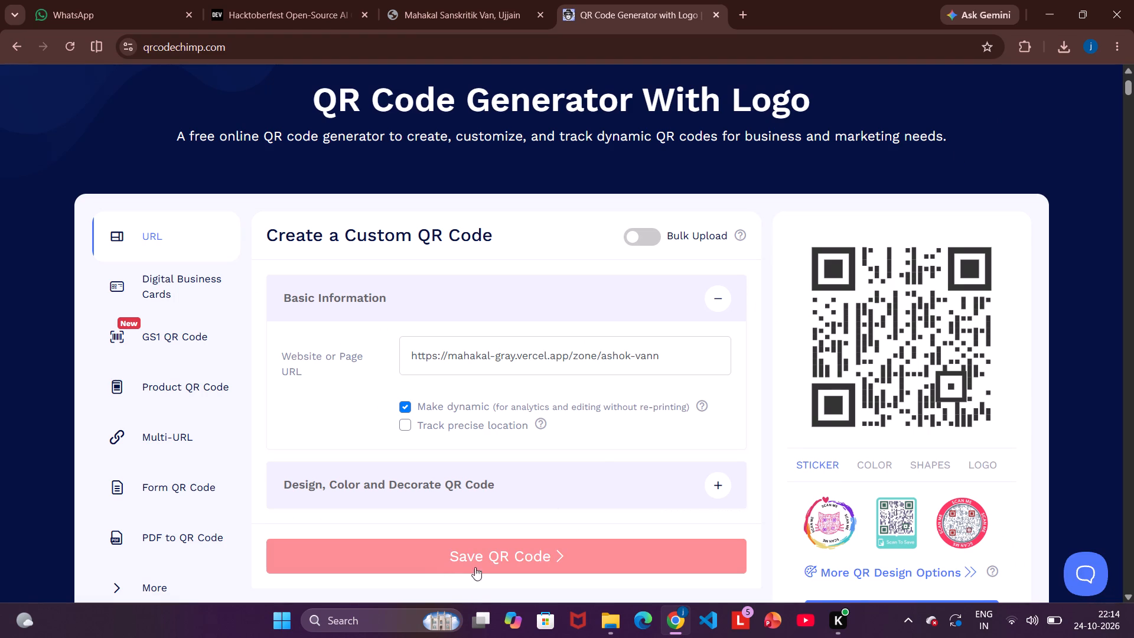
Save the QR code under the campaign name Zone 10 and go to its entry in the dashboard's QR codes list.
{"action": "left_click", "coordinate": [509, 562]}
{"action": "left_click", "coordinate": [458, 293]}
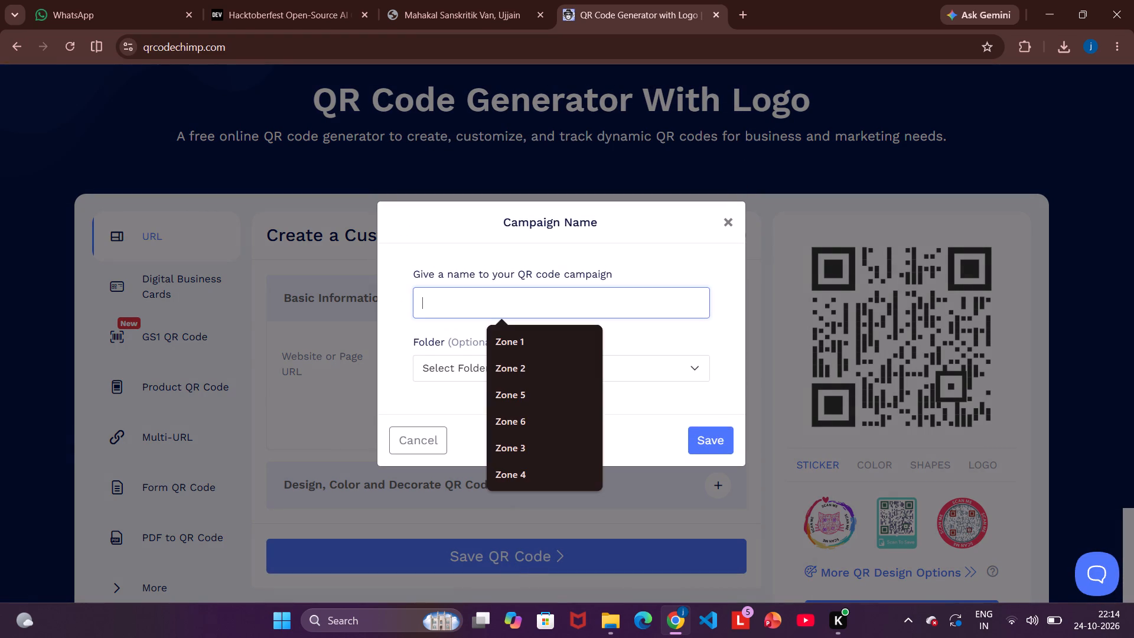
{"action": "left_click", "coordinate": [521, 350]}
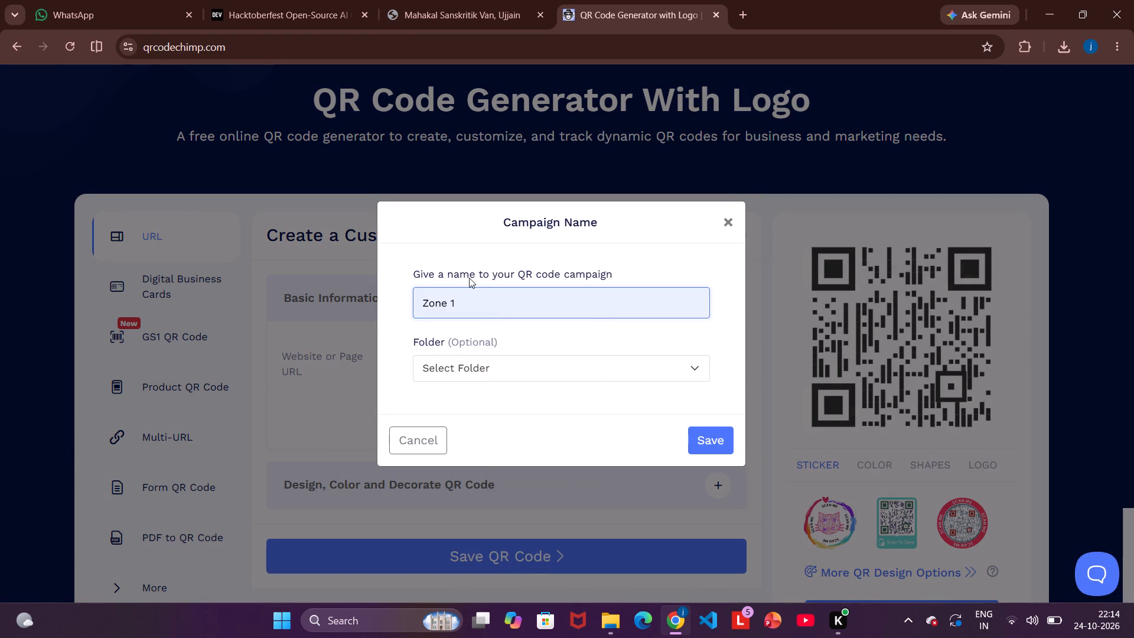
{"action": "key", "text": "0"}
{"action": "left_click", "coordinate": [711, 438]}
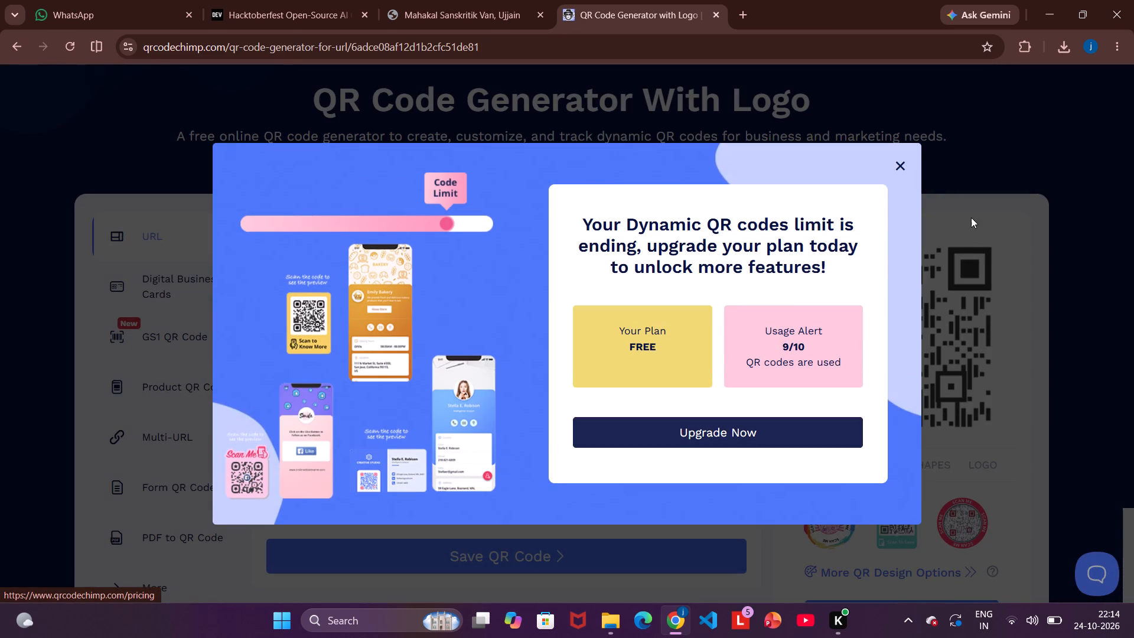
{"action": "left_click", "coordinate": [898, 167]}
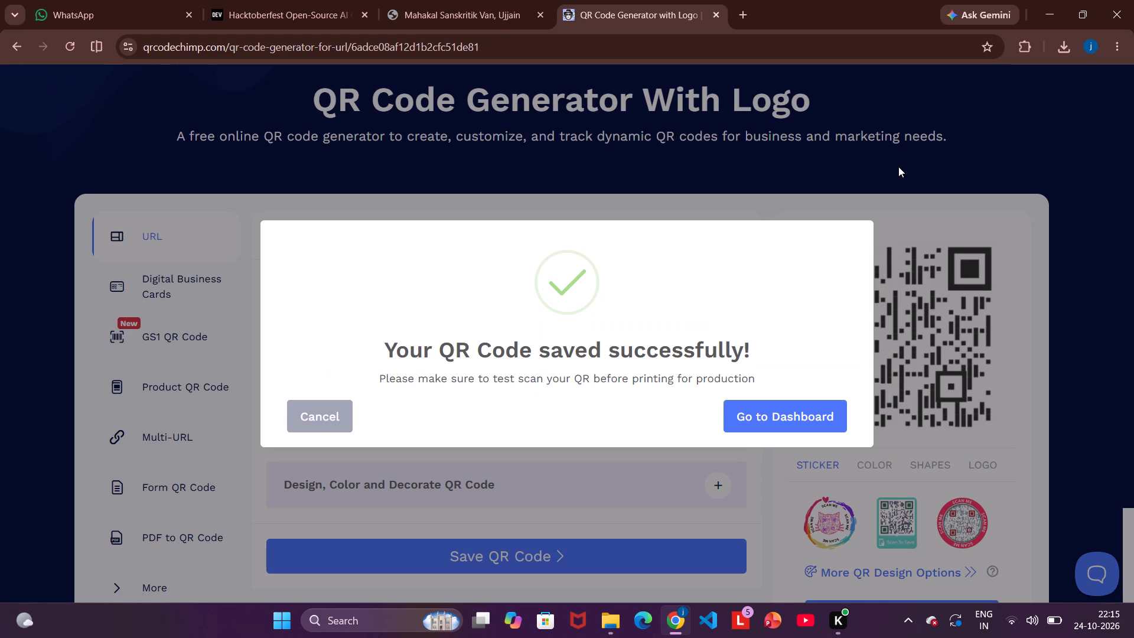
{"action": "left_click", "coordinate": [801, 412]}
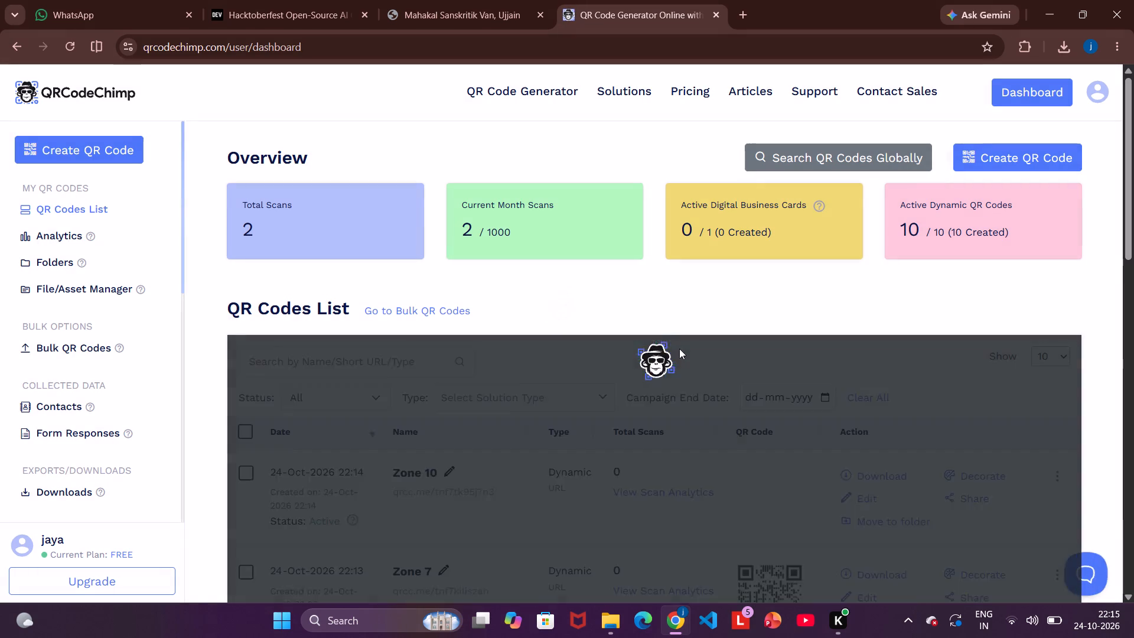
{"action": "scroll", "coordinate": [679, 349], "scroll_direction": "down", "scroll_amount": 2}
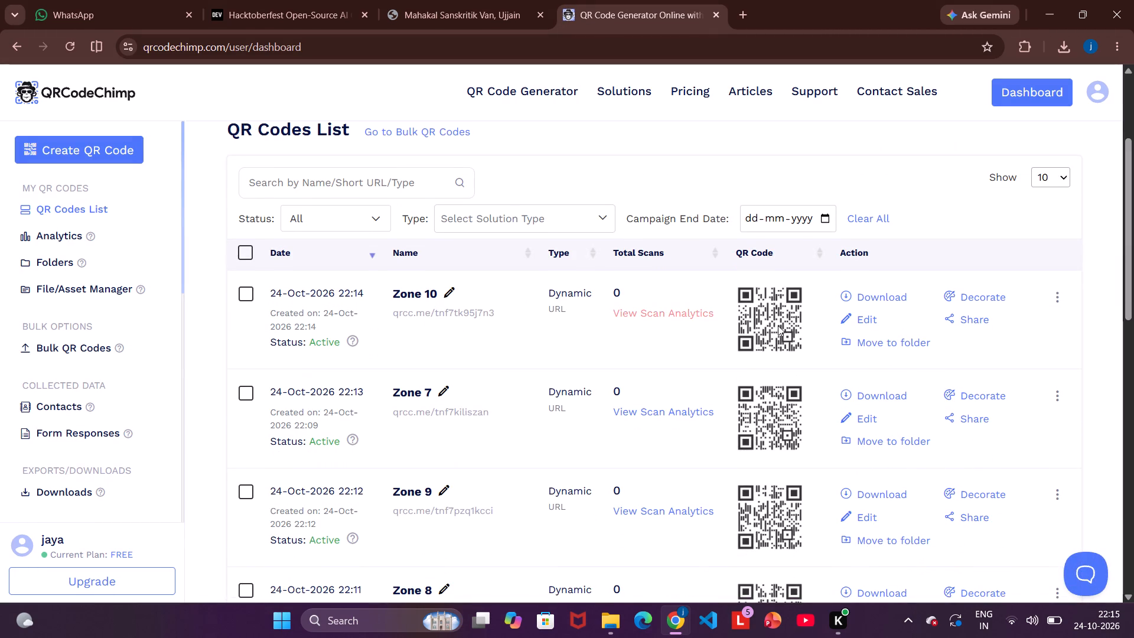
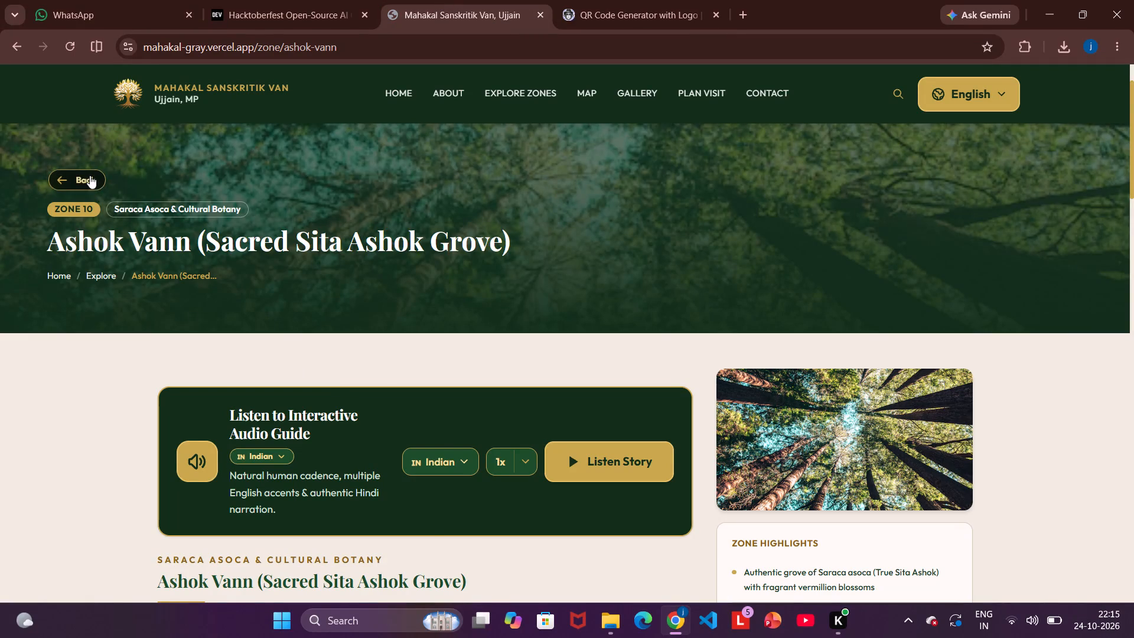
Copy the address of the Zone 11 page, Navgraha Vatika (9 Planetary Sacred Groves), and return to the QRCodeChimp generator with it.
{"action": "left_click", "coordinate": [545, 438]}
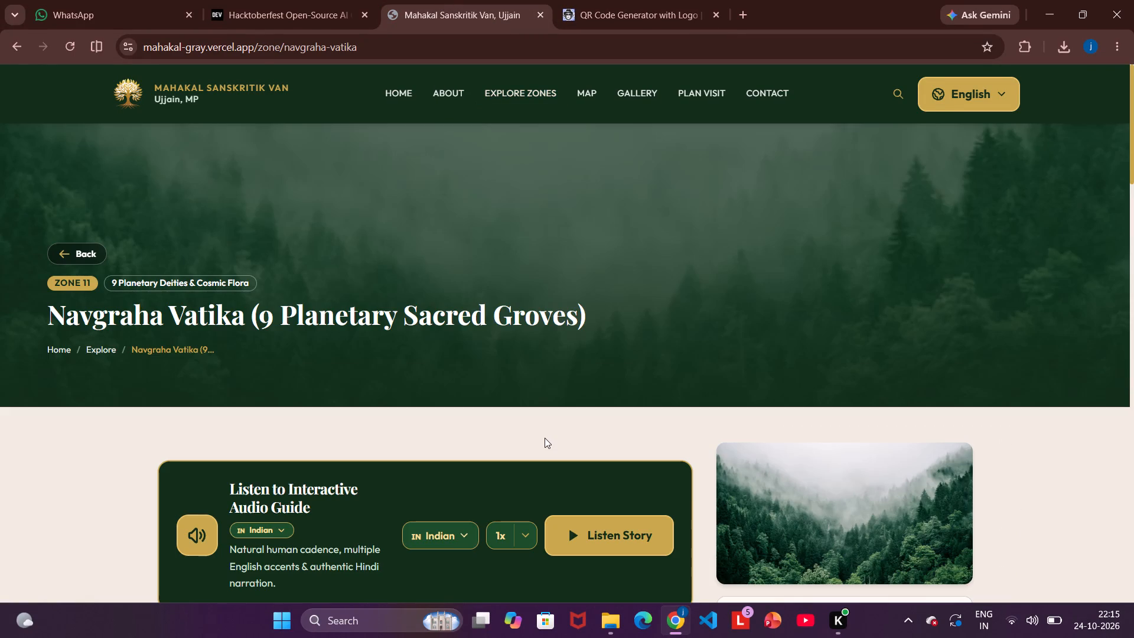
{"action": "left_click", "coordinate": [376, 45]}
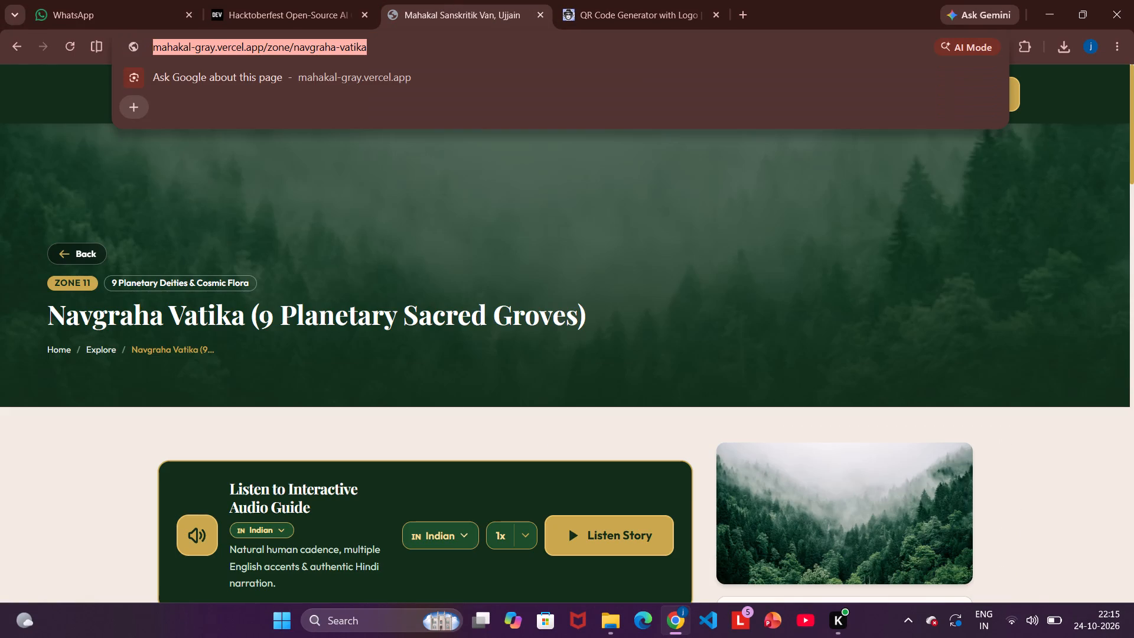
{"action": "key", "text": "ctrl+c"}
{"action": "left_click", "coordinate": [530, 236]}
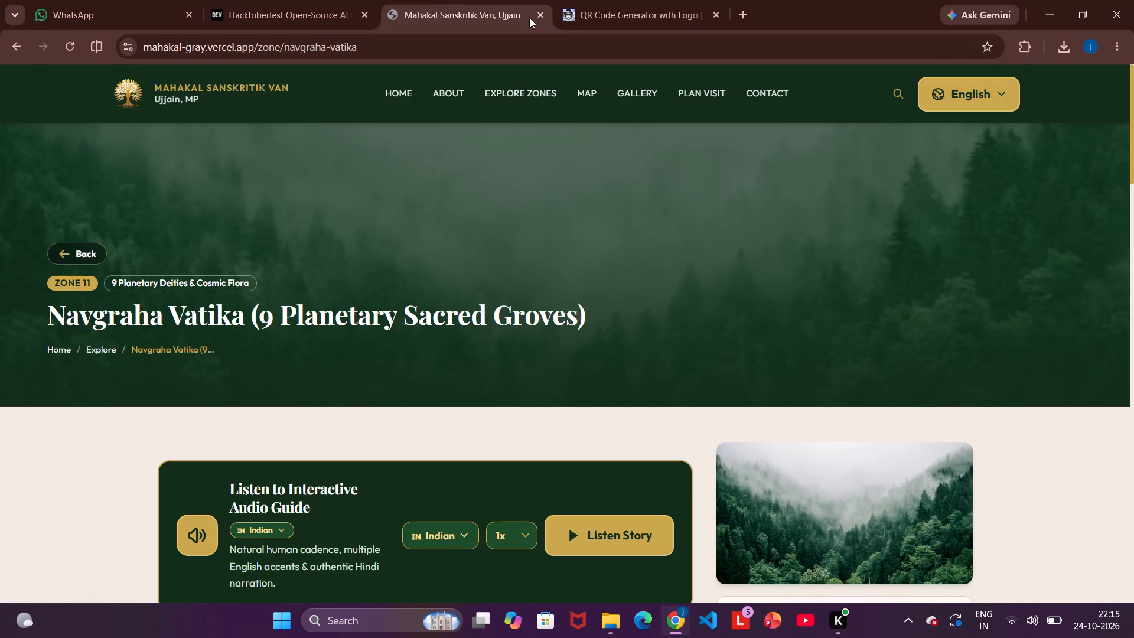
{"action": "left_click", "coordinate": [585, 0]}
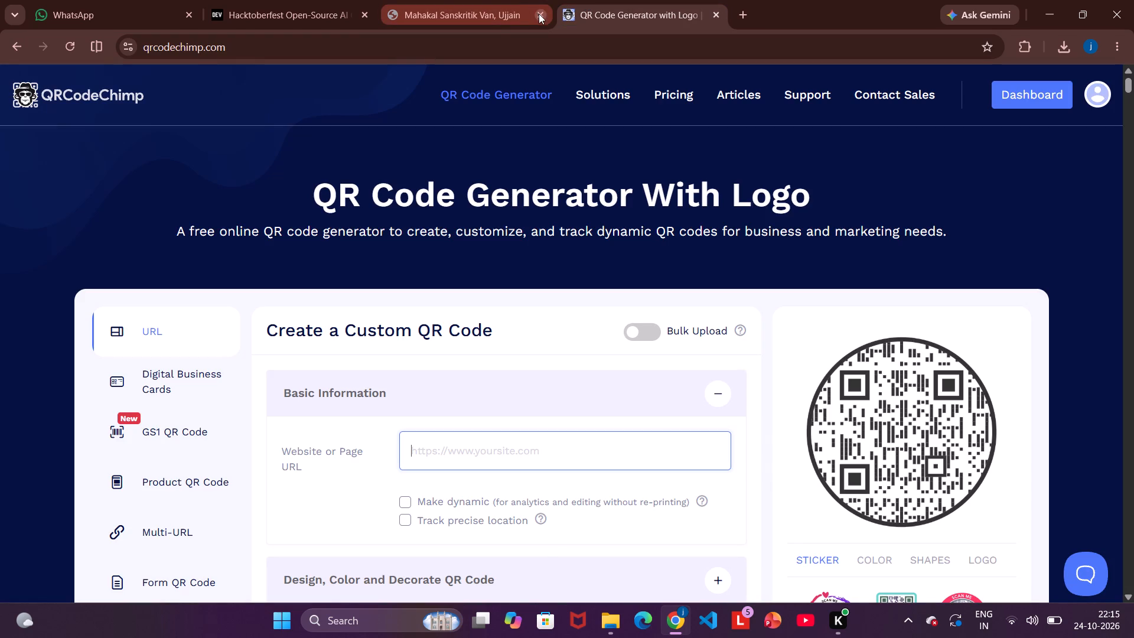
Enter the copied address mahakal-gray.vercel.app/zone/navgraha-vatika as the QR code's website URL and make the code dynamic.
{"action": "key", "text": "ctrl+v"}
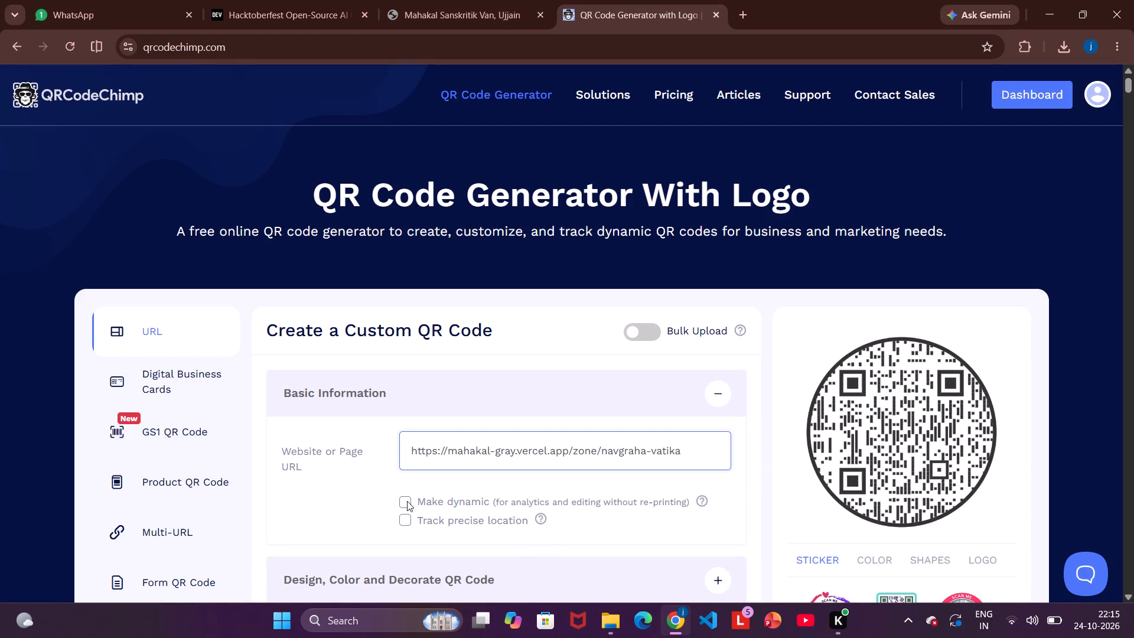
{"action": "left_click", "coordinate": [407, 501]}
Customize the Navgraha Vatika QR code by changing its overall shape to the plain square design.
{"action": "scroll", "coordinate": [407, 501], "scroll_direction": "down", "scroll_amount": 2}
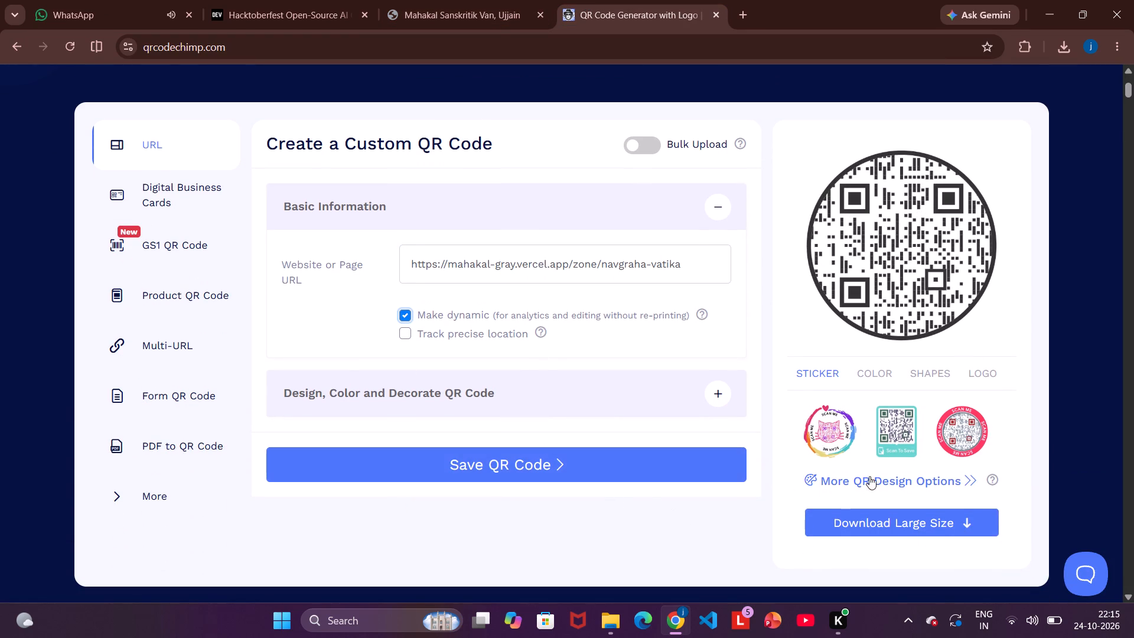
{"action": "left_click", "coordinate": [878, 376]}
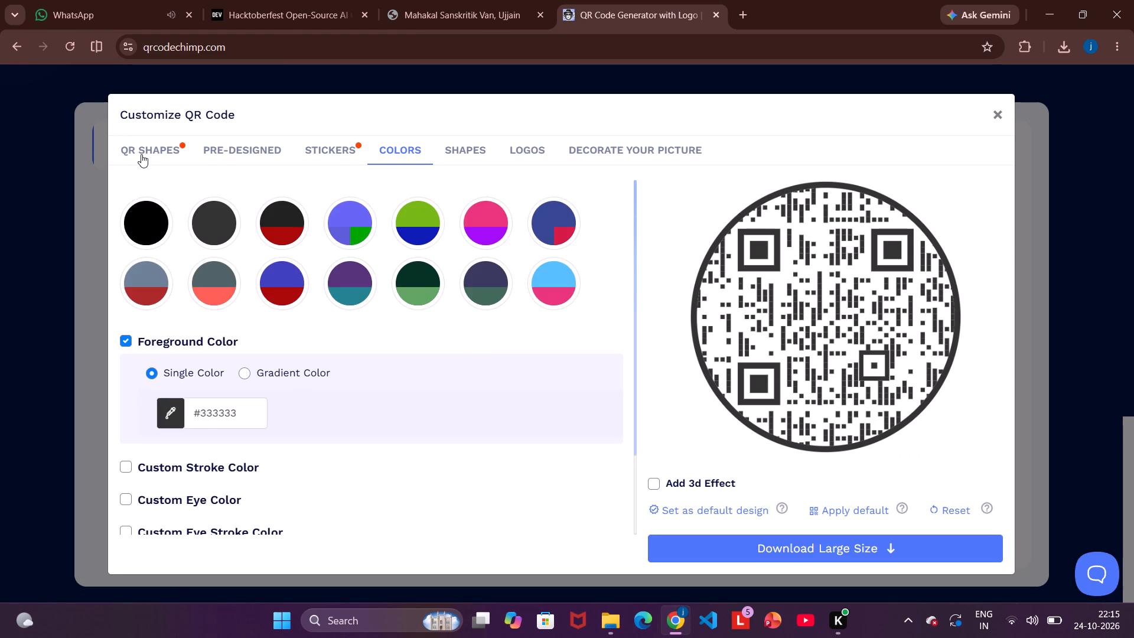
{"action": "left_click", "coordinate": [146, 155]}
{"action": "left_click", "coordinate": [163, 207]}
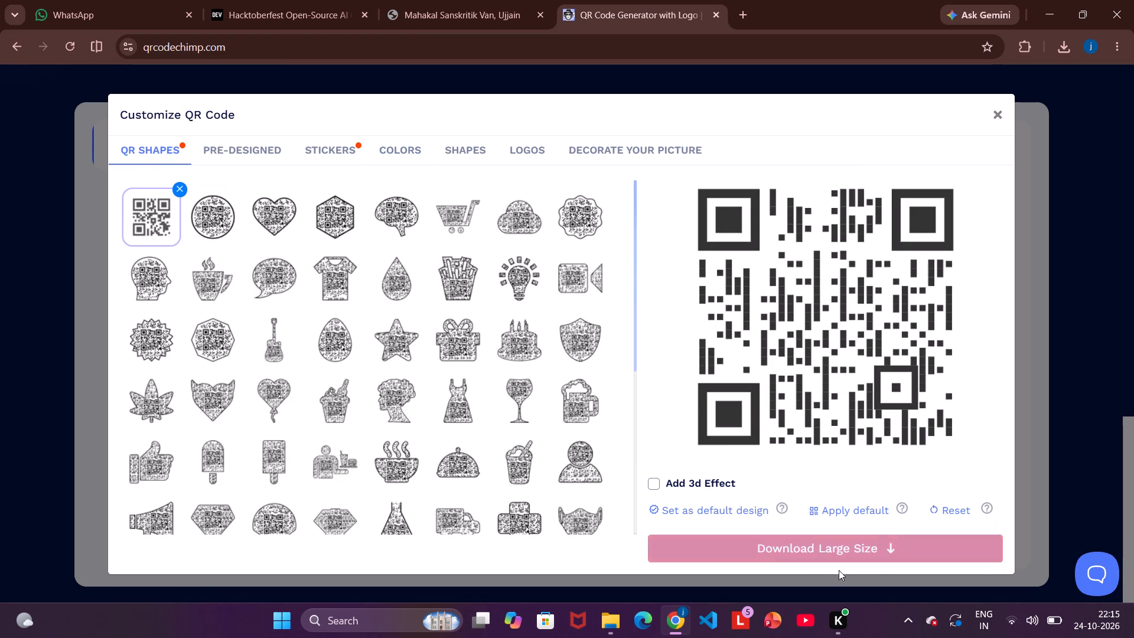
Close the design options and save the Navgraha Vatika QR code under the campaign name Zone 11.
{"action": "left_click", "coordinate": [1007, 105]}
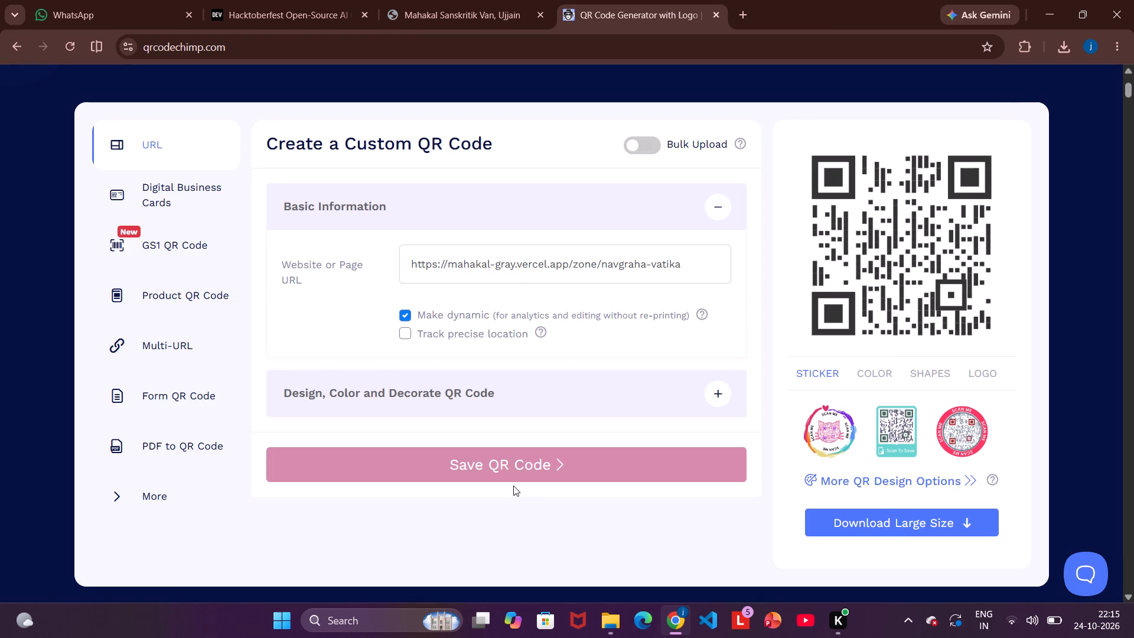
{"action": "left_click", "coordinate": [525, 454]}
{"action": "left_click", "coordinate": [521, 289]}
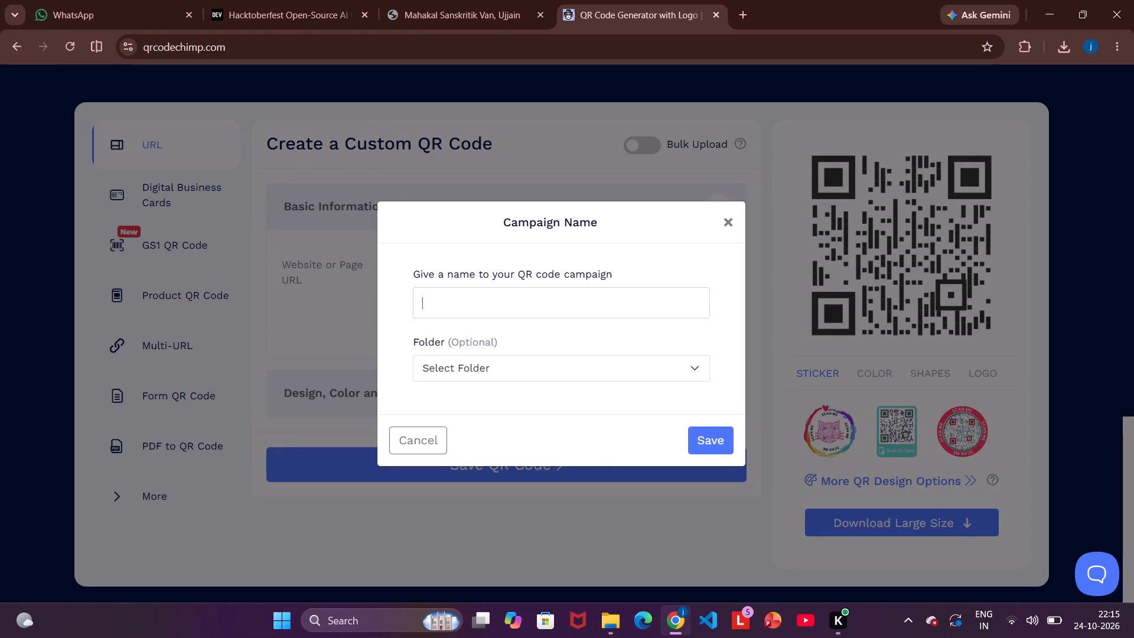
{"action": "left_click", "coordinate": [506, 337]}
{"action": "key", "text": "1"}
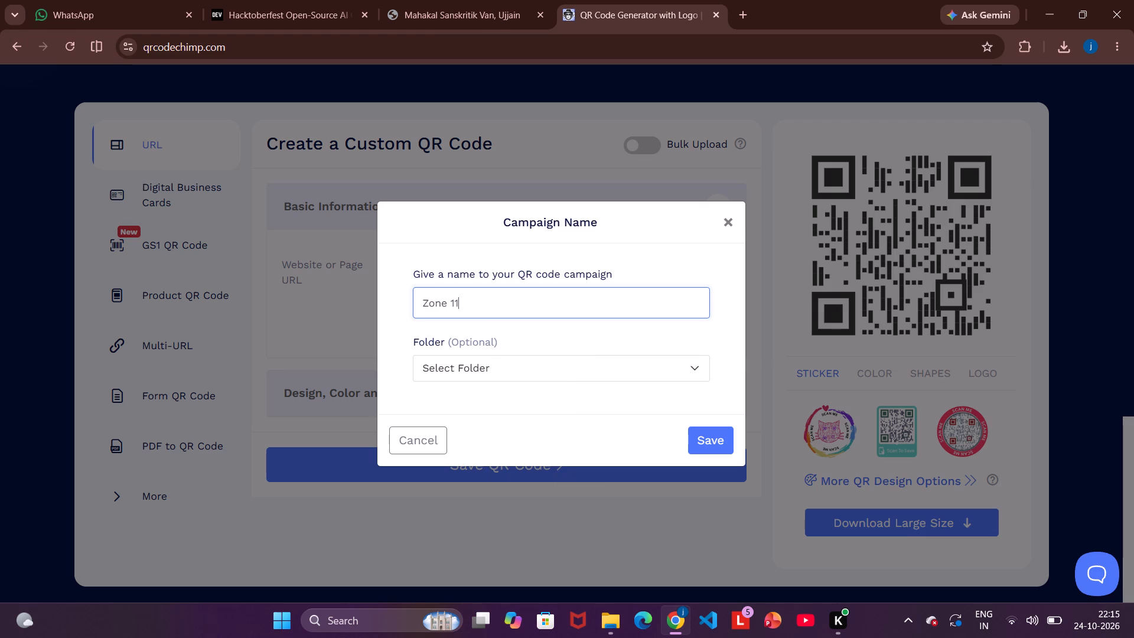
{"action": "left_click", "coordinate": [711, 437]}
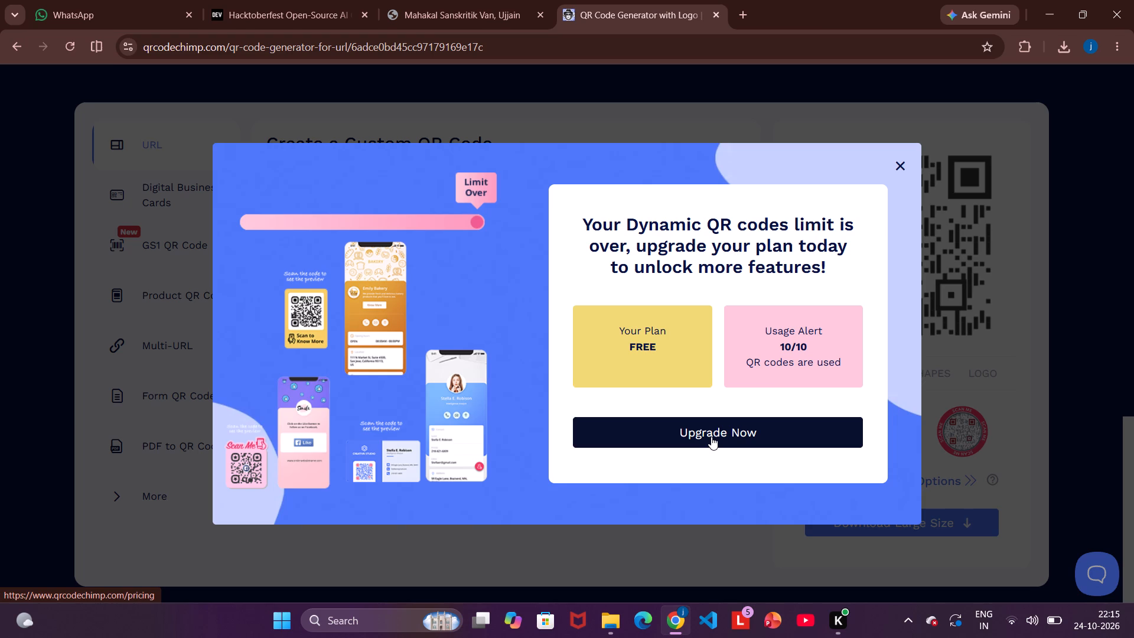
{"action": "left_click", "coordinate": [896, 165]}
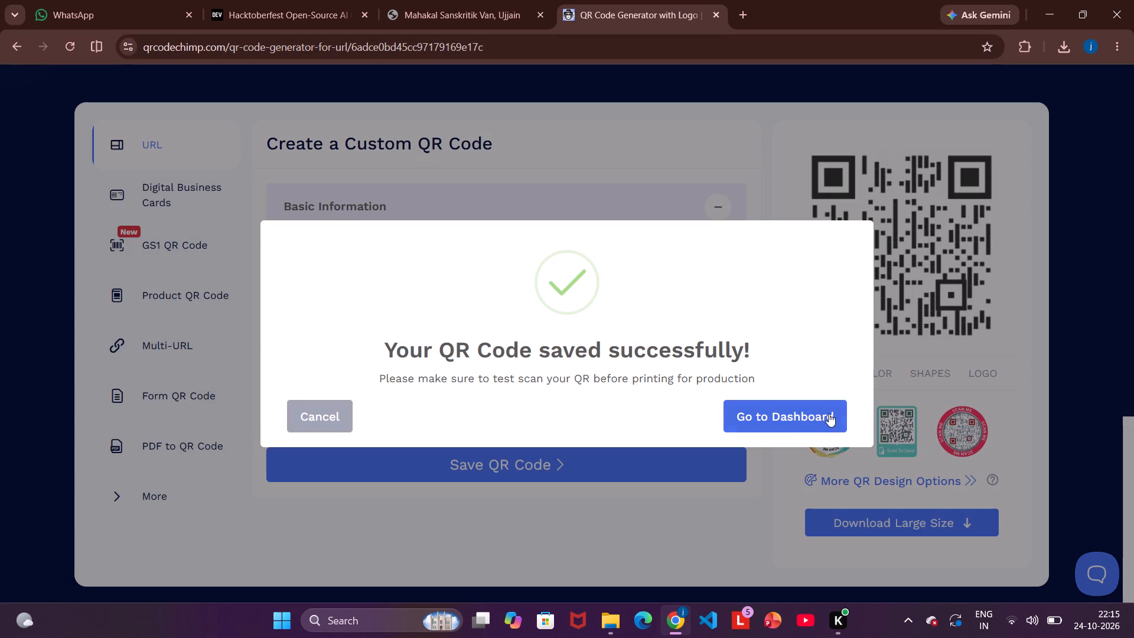
Go to the dashboard and find the newly saved Zone 11 code in the QR codes list.
{"action": "left_click", "coordinate": [797, 408]}
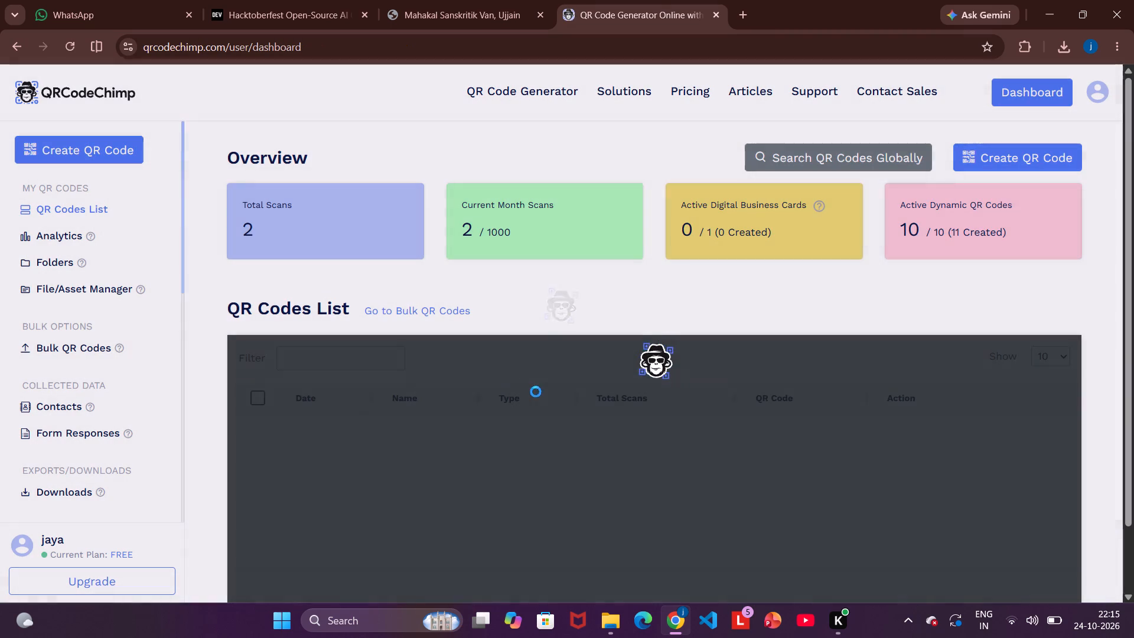
{"action": "scroll", "coordinate": [536, 392], "scroll_direction": "down", "scroll_amount": 2}
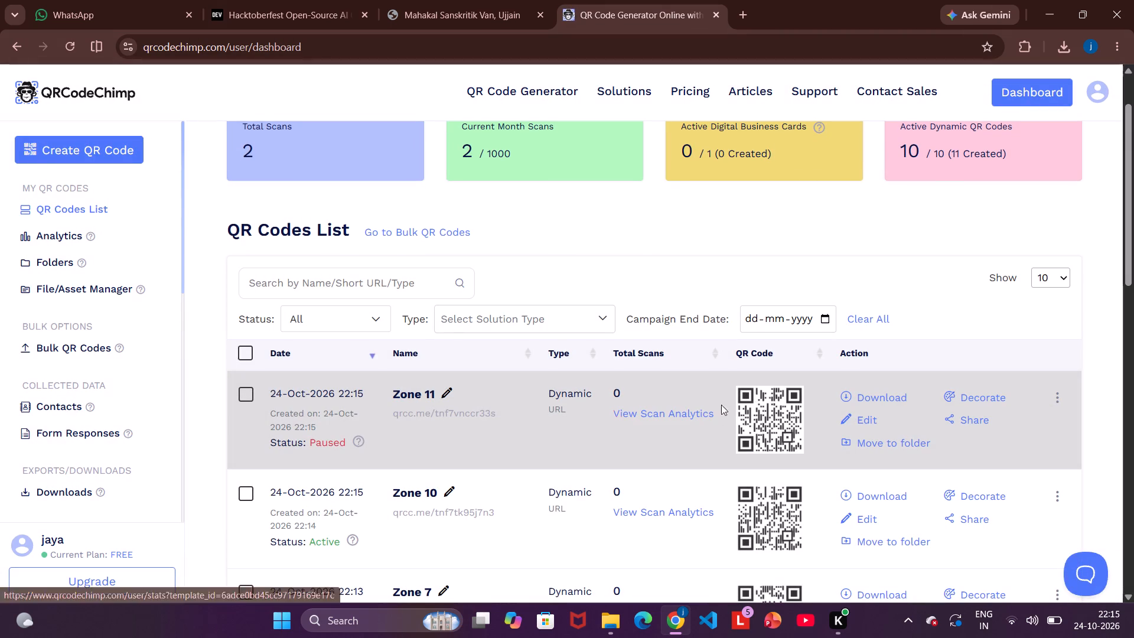
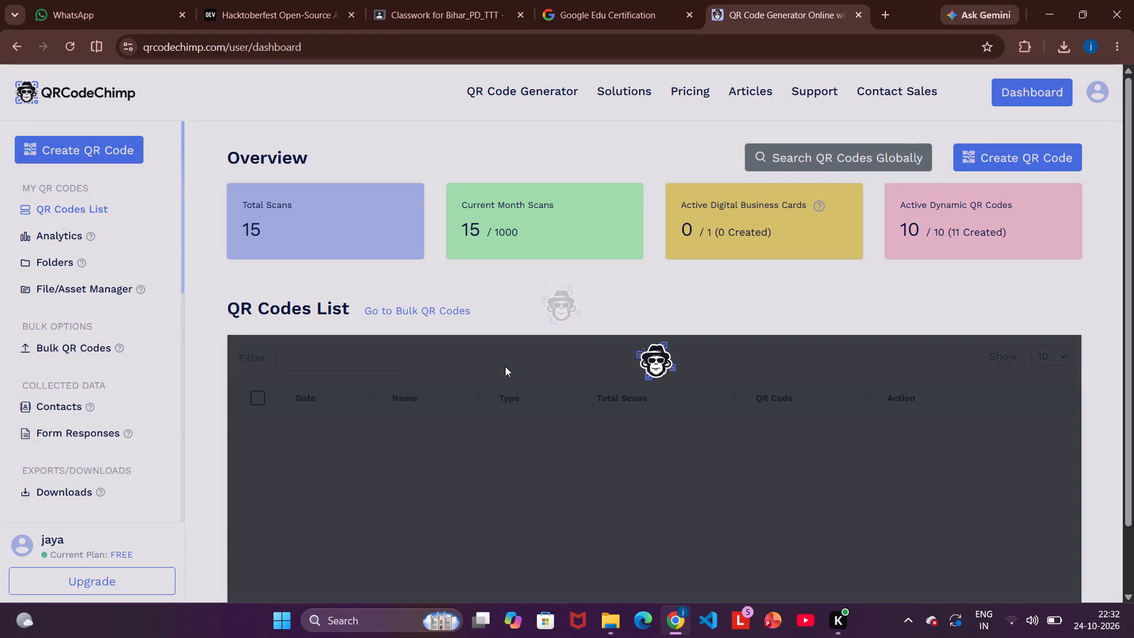
Test the Zone 11 QR code's short link from the QR codes list and close the opened page.
{"action": "scroll", "coordinate": [505, 366], "scroll_direction": "down", "scroll_amount": 5}
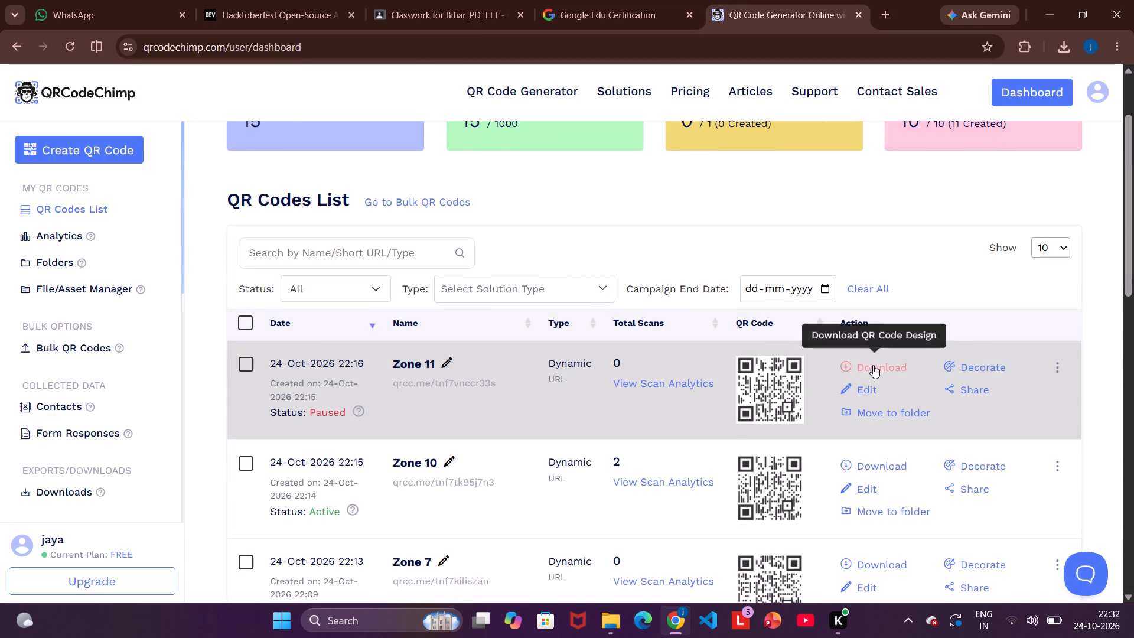
{"action": "left_click", "coordinate": [467, 388]}
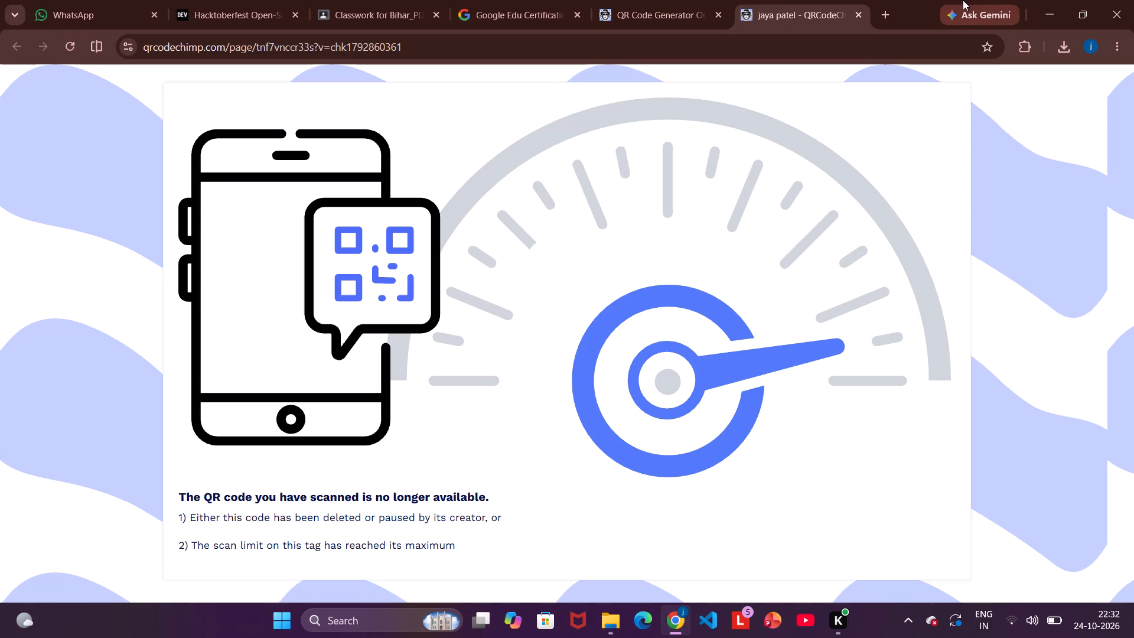
{"action": "left_click", "coordinate": [858, 14]}
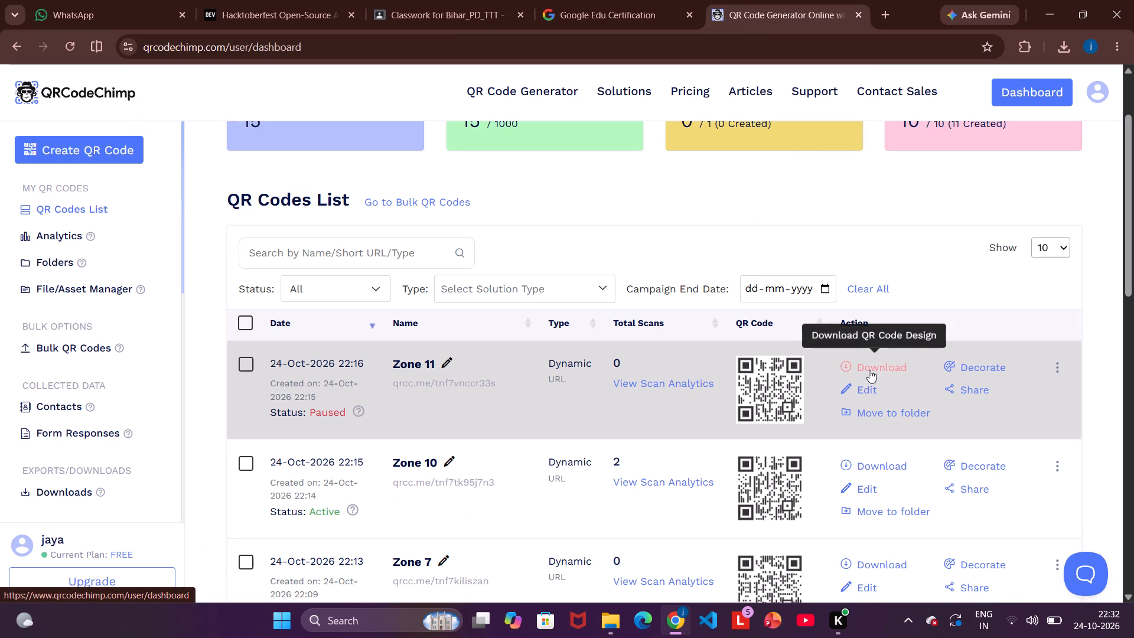
Open the Zone 11 QR code for editing and copy its Navgraha Vatika website URL.
{"action": "left_click", "coordinate": [866, 385]}
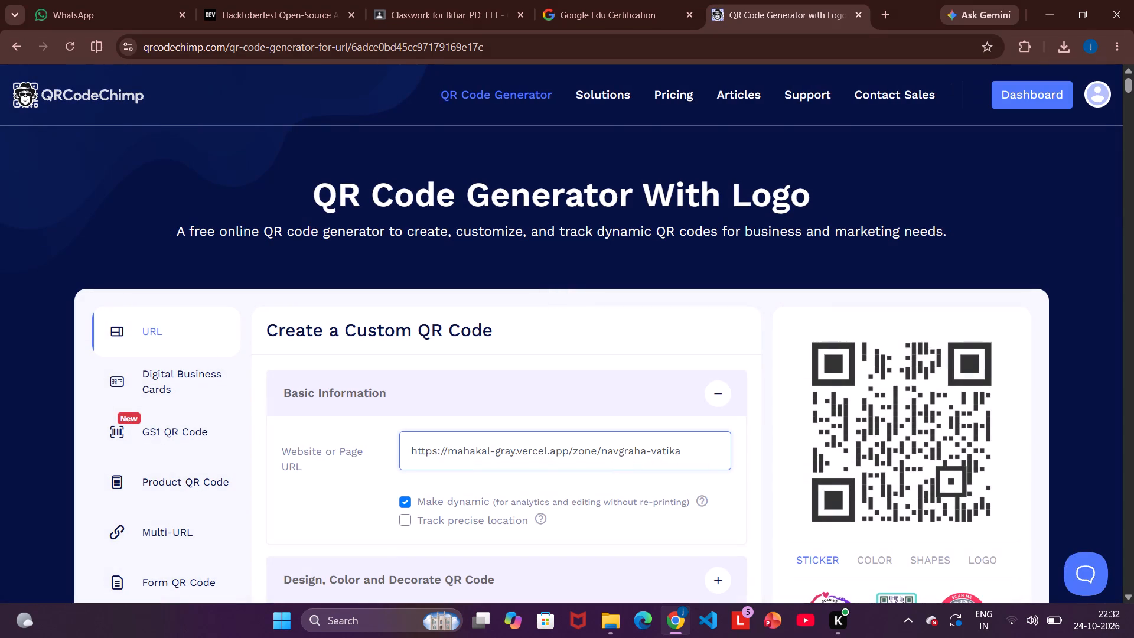
{"action": "left_click_drag", "start_coordinate": [682, 450], "coordinate": [375, 448]}
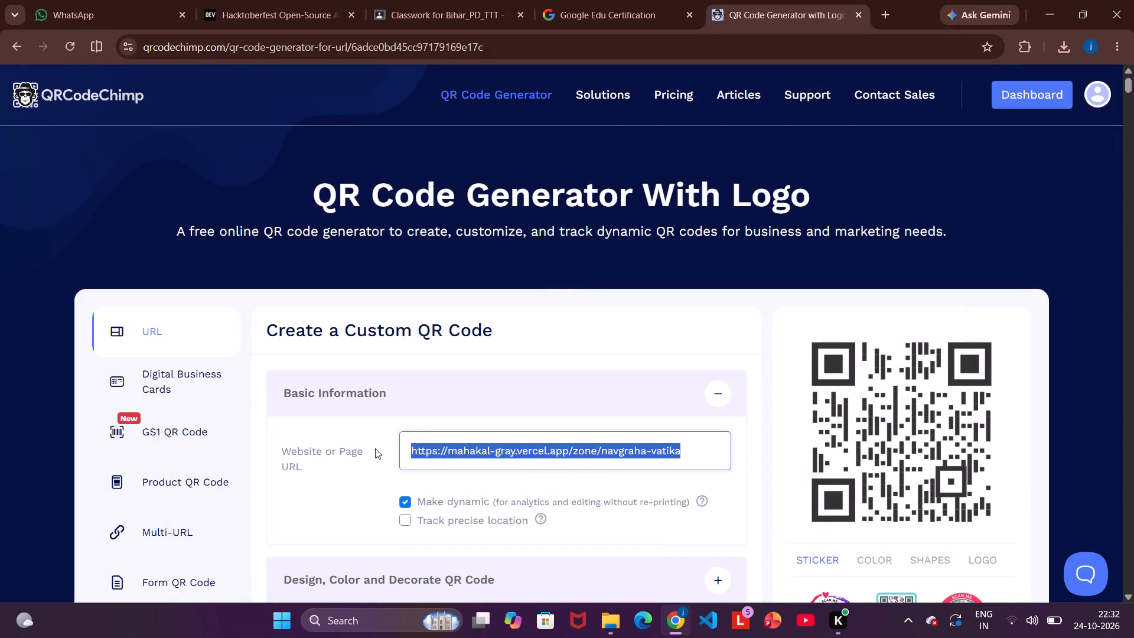
{"action": "key", "text": "ctrl+c"}
{"action": "left_click", "coordinate": [433, 435]}
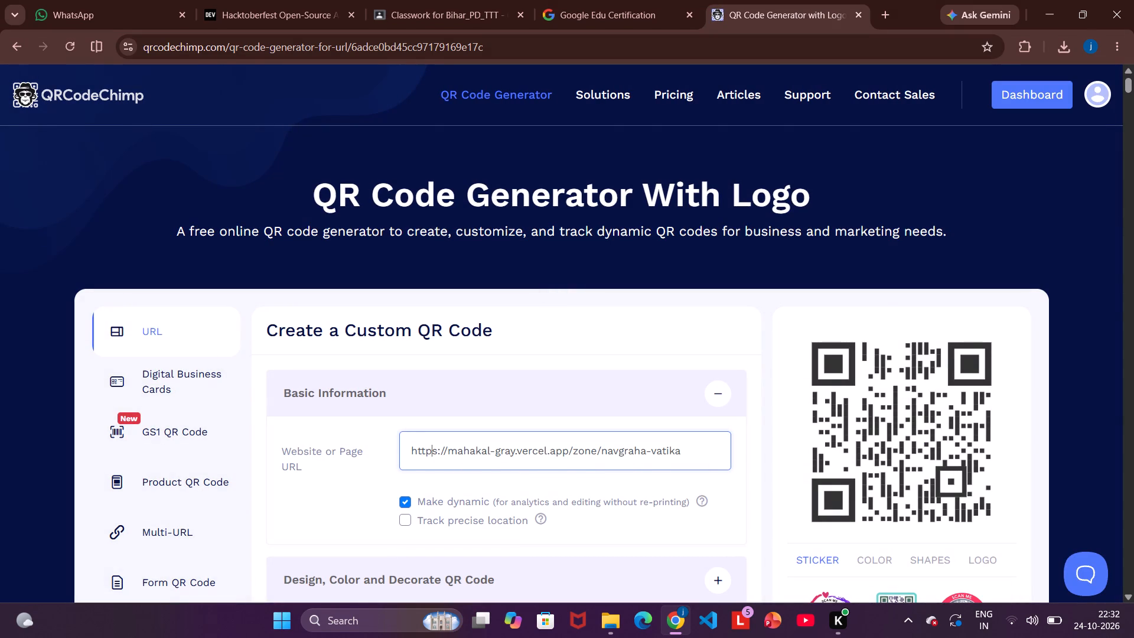
{"action": "left_click", "coordinate": [1039, 84]}
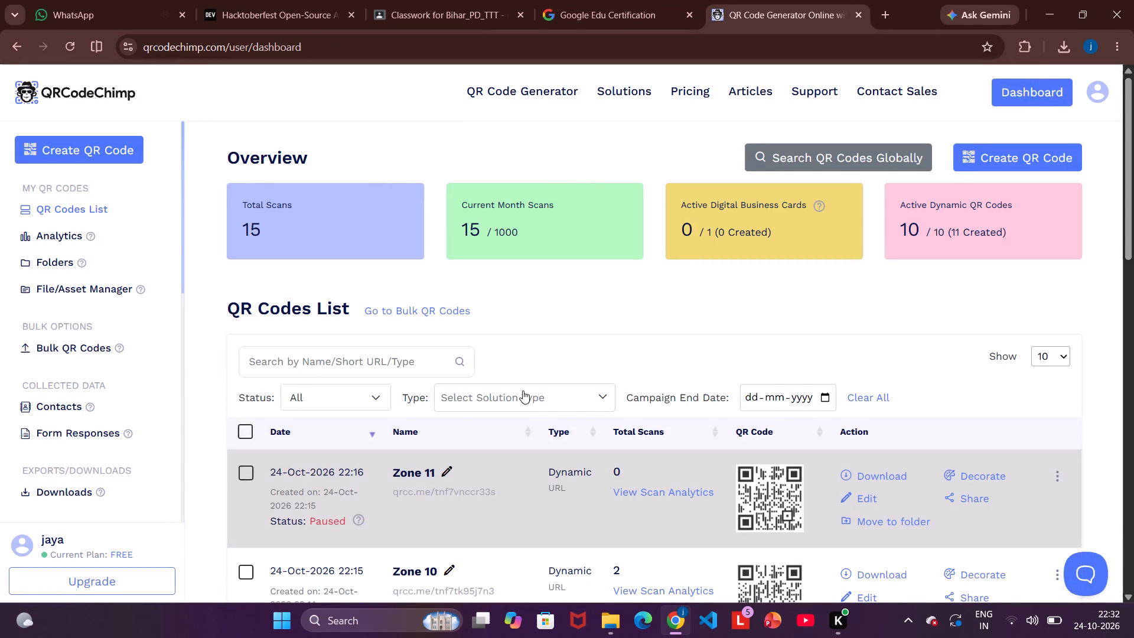
{"action": "left_click", "coordinate": [549, 93]}
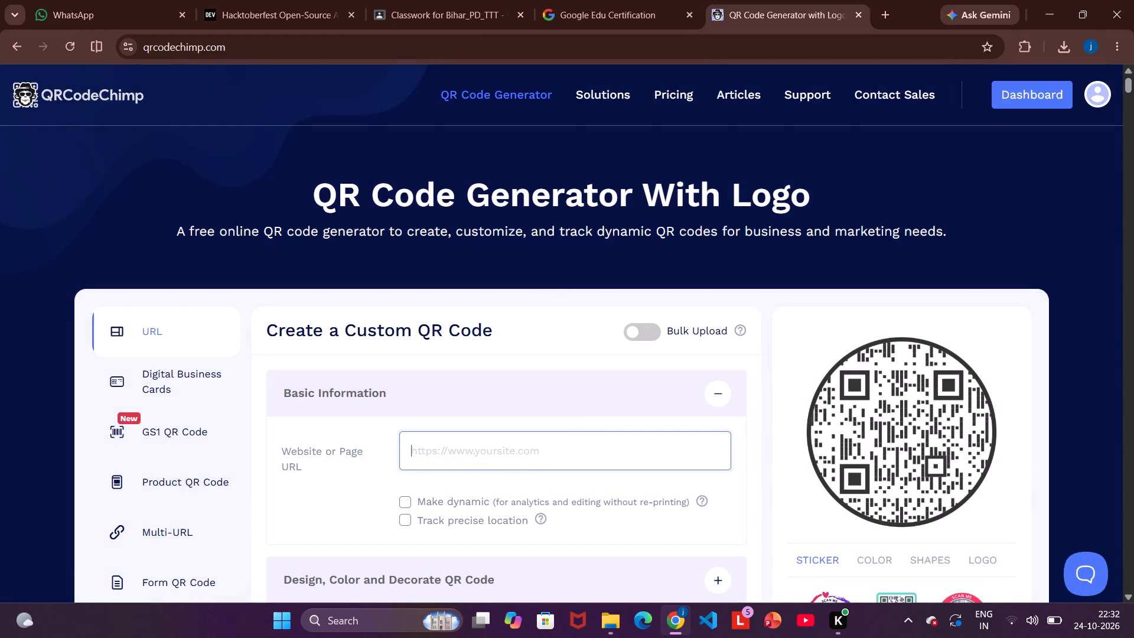
{"action": "key", "text": "ctrl+v"}
{"action": "left_click", "coordinate": [438, 503]}
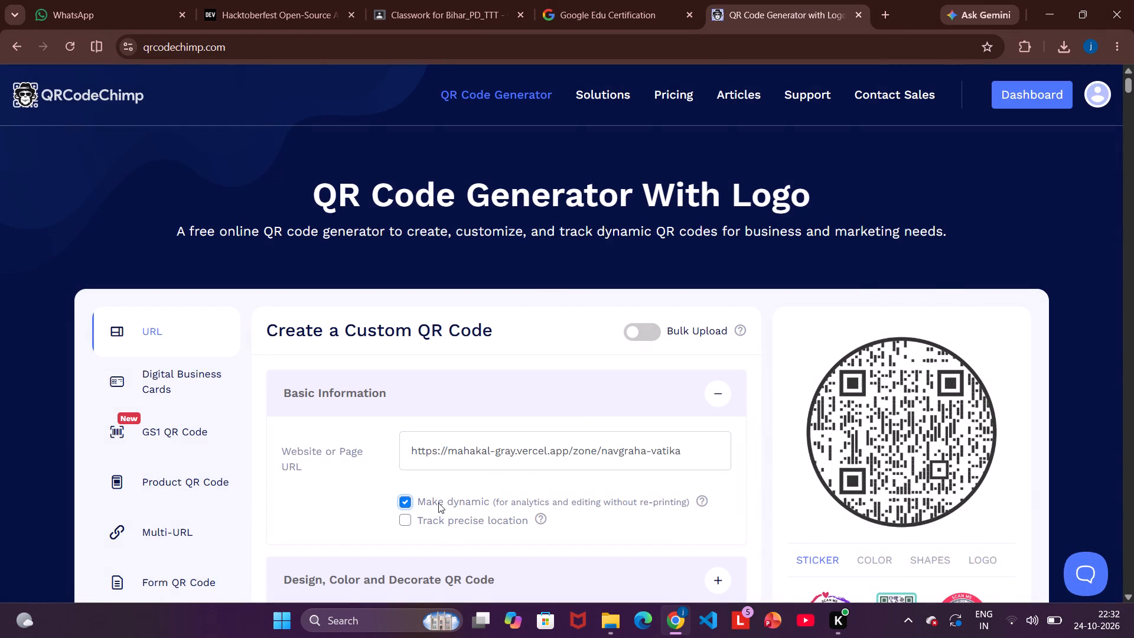
Customize the new Navgraha Vatika QR code by changing its overall shape to the plain square design.
{"action": "scroll", "coordinate": [438, 503], "scroll_direction": "down", "scroll_amount": 3}
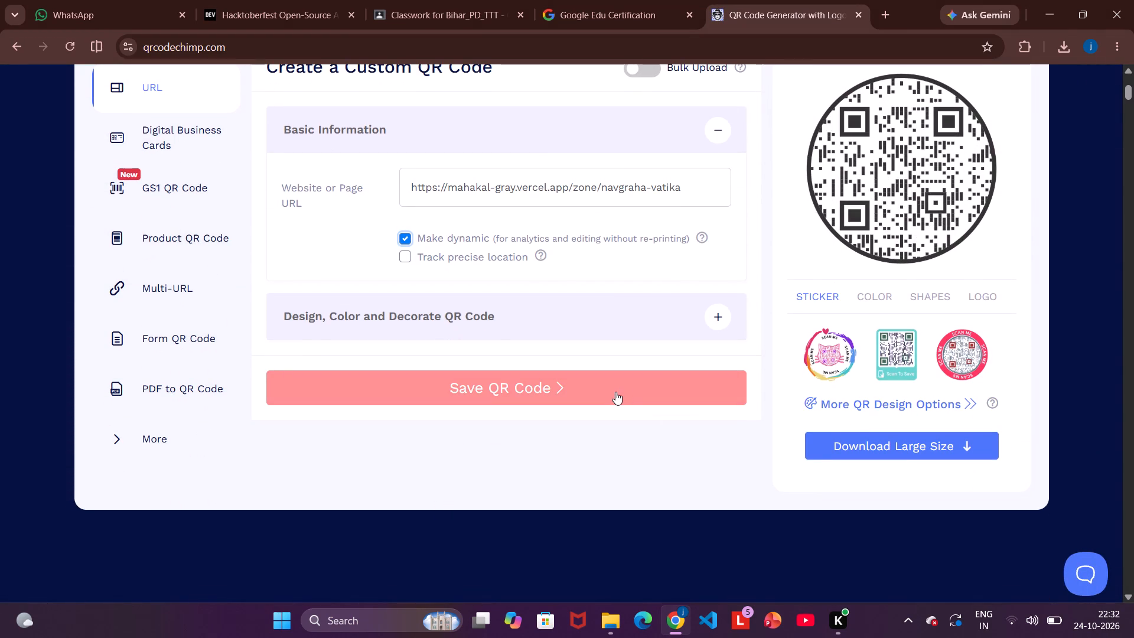
{"action": "left_click", "coordinate": [863, 300]}
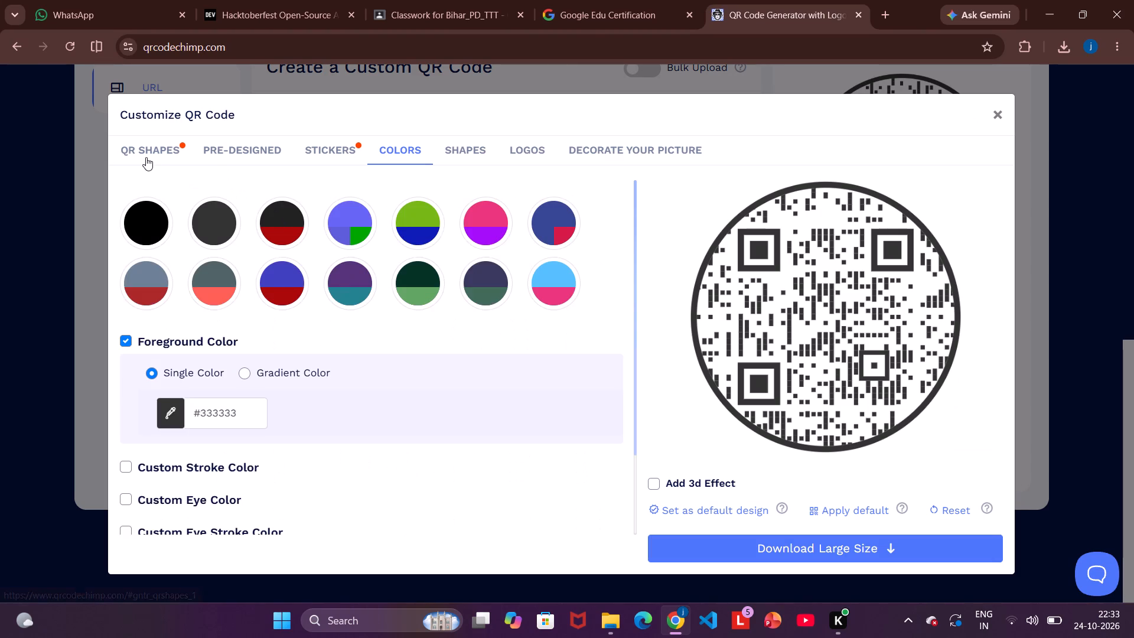
{"action": "left_click", "coordinate": [146, 157]}
{"action": "left_click", "coordinate": [157, 216]}
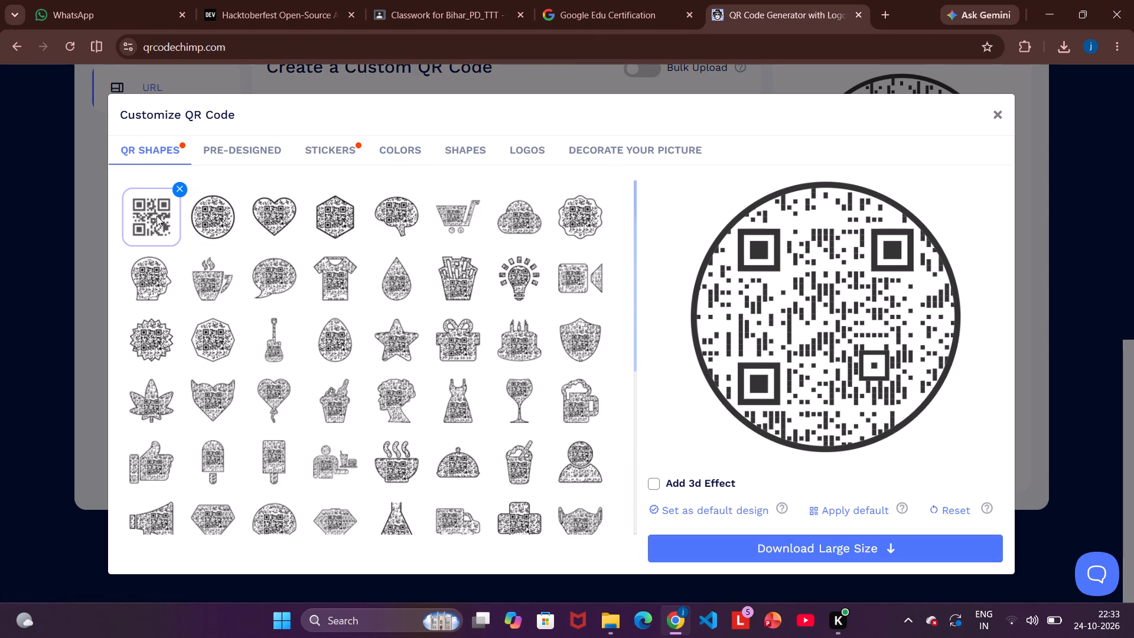
{"action": "left_click", "coordinate": [998, 119]}
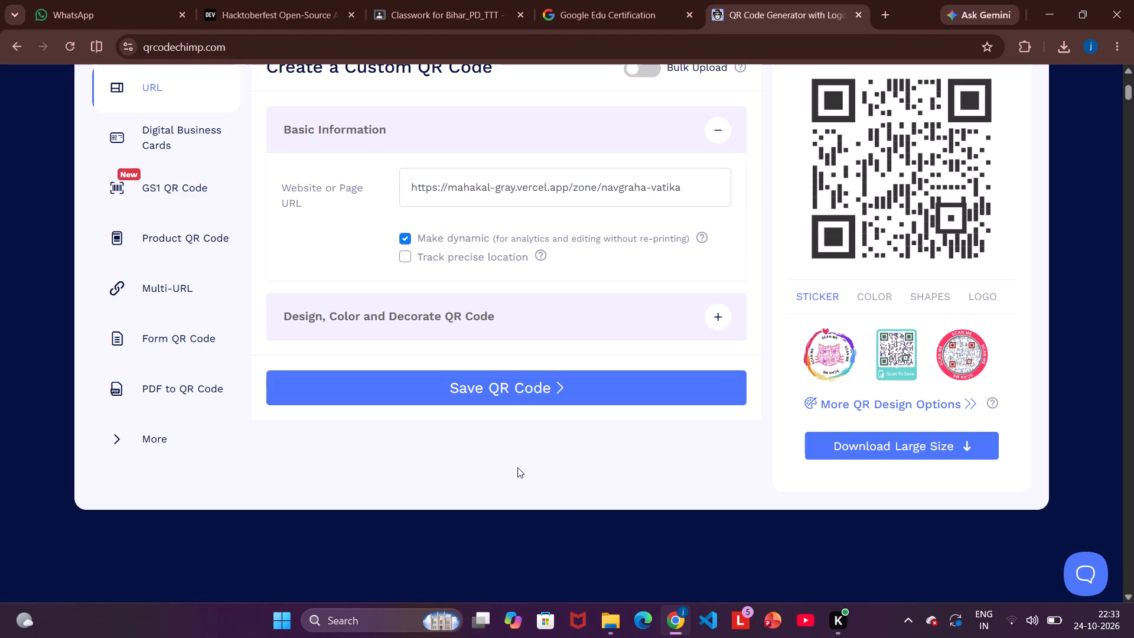
Save the QR code under the campaign name "Zone", dismiss the upgrade offer and go to the dashboard.
{"action": "left_click", "coordinate": [517, 390]}
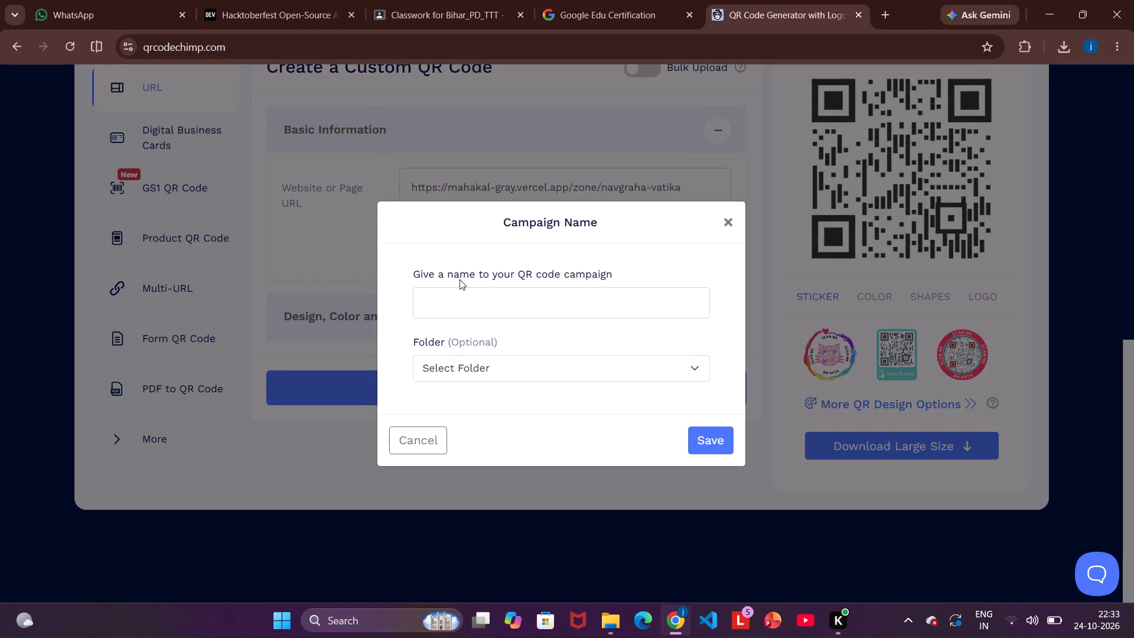
{"action": "left_click", "coordinate": [468, 316]}
{"action": "left_click", "coordinate": [520, 345]}
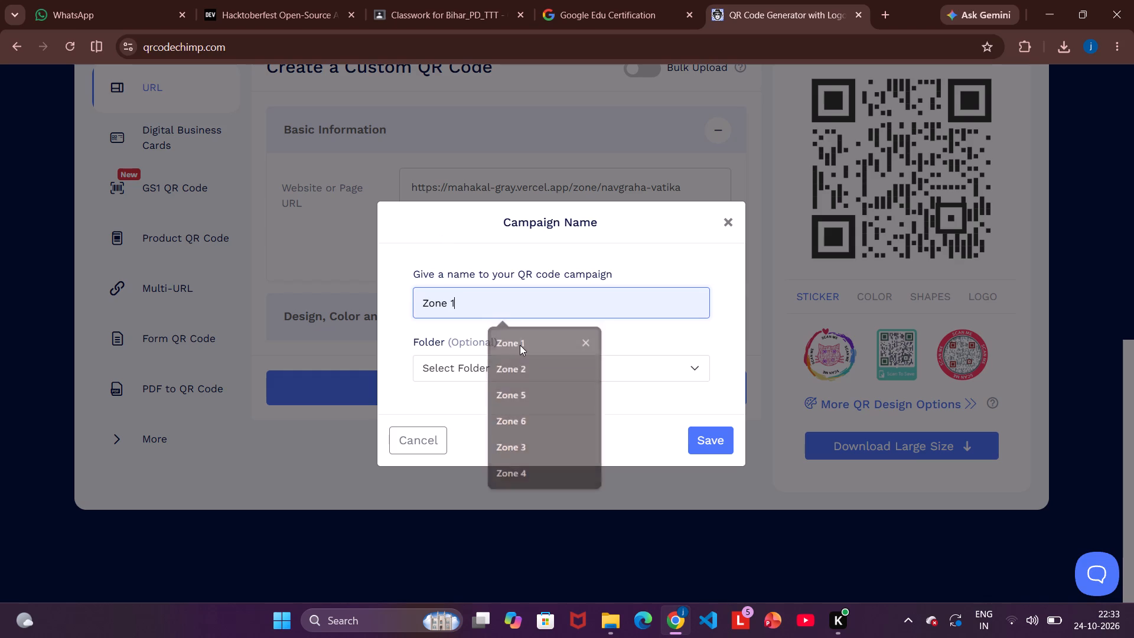
{"action": "key", "text": "BackSpace"}
{"action": "left_click", "coordinate": [721, 445]}
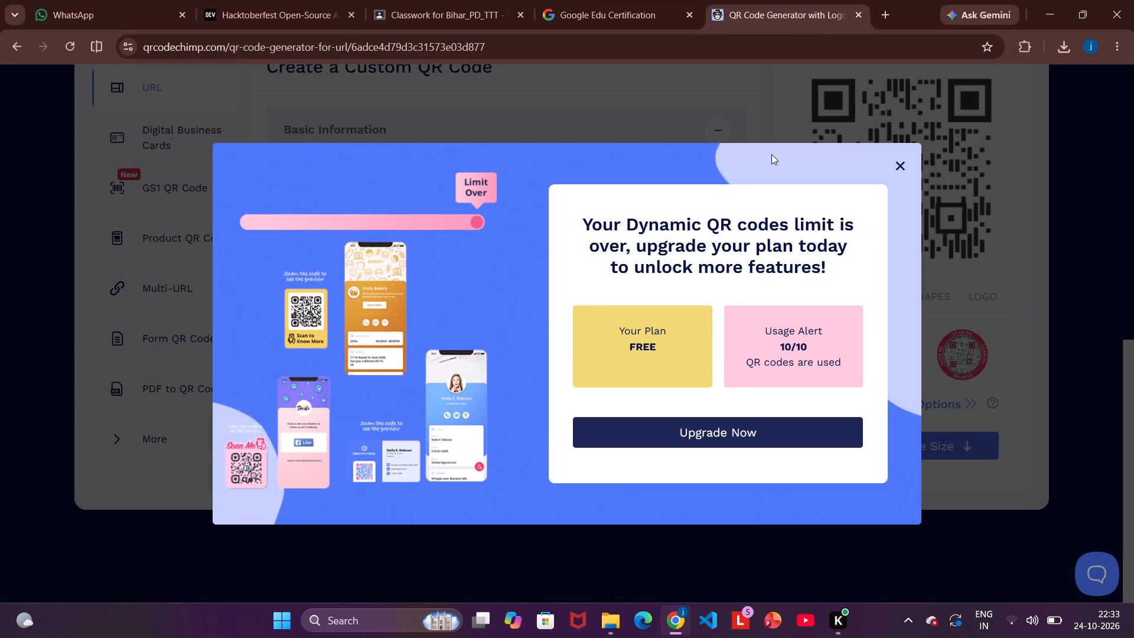
{"action": "left_click", "coordinate": [897, 171]}
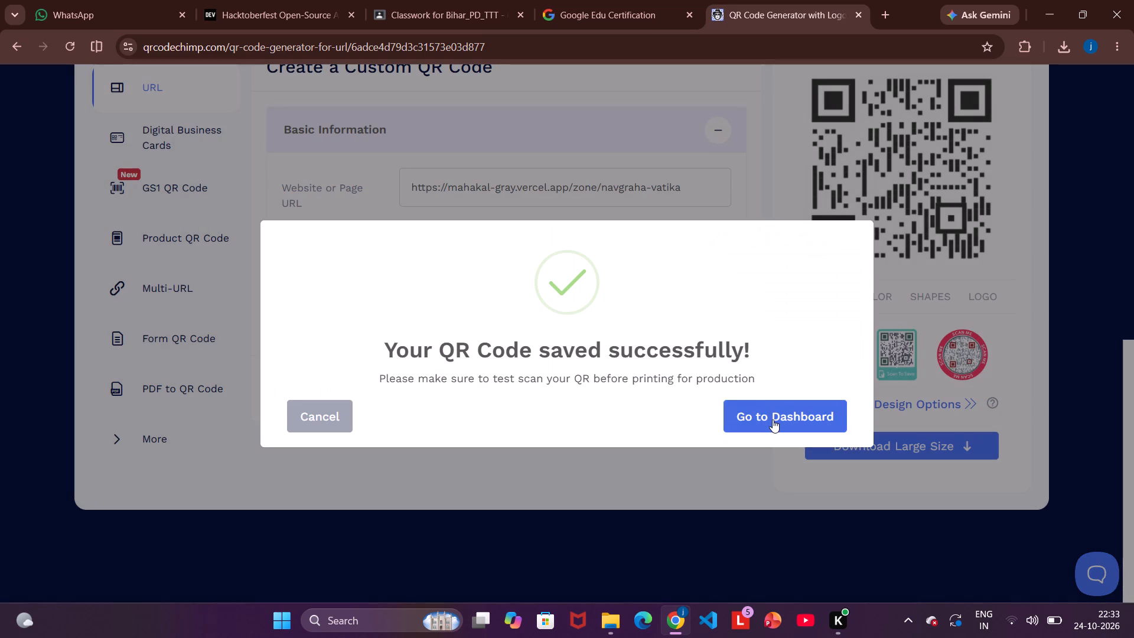
{"action": "left_click", "coordinate": [773, 419]}
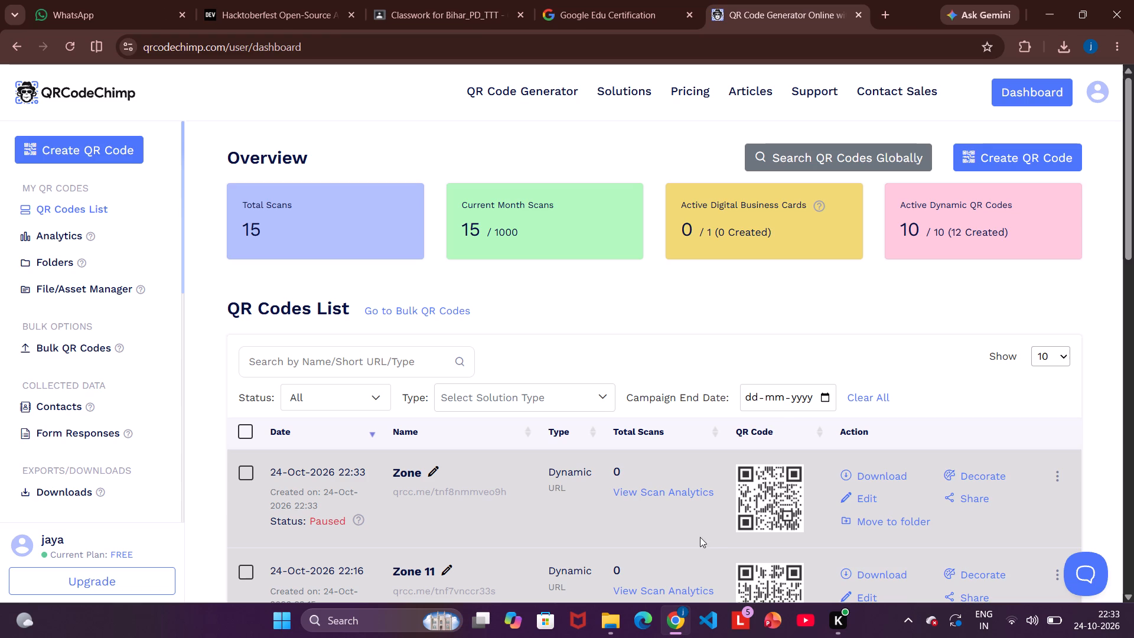
Test the new Zone QR code's short link from the QR codes list and close the opened page.
{"action": "left_click", "coordinate": [472, 493]}
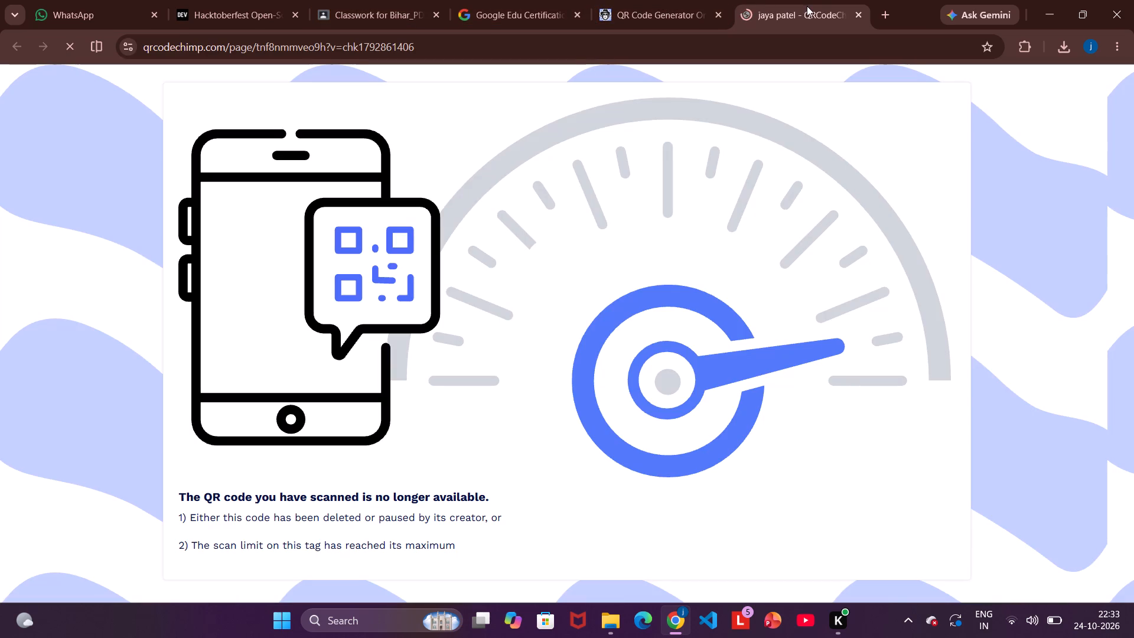
{"action": "left_click", "coordinate": [850, 15]}
{"action": "left_click", "coordinate": [857, 16]}
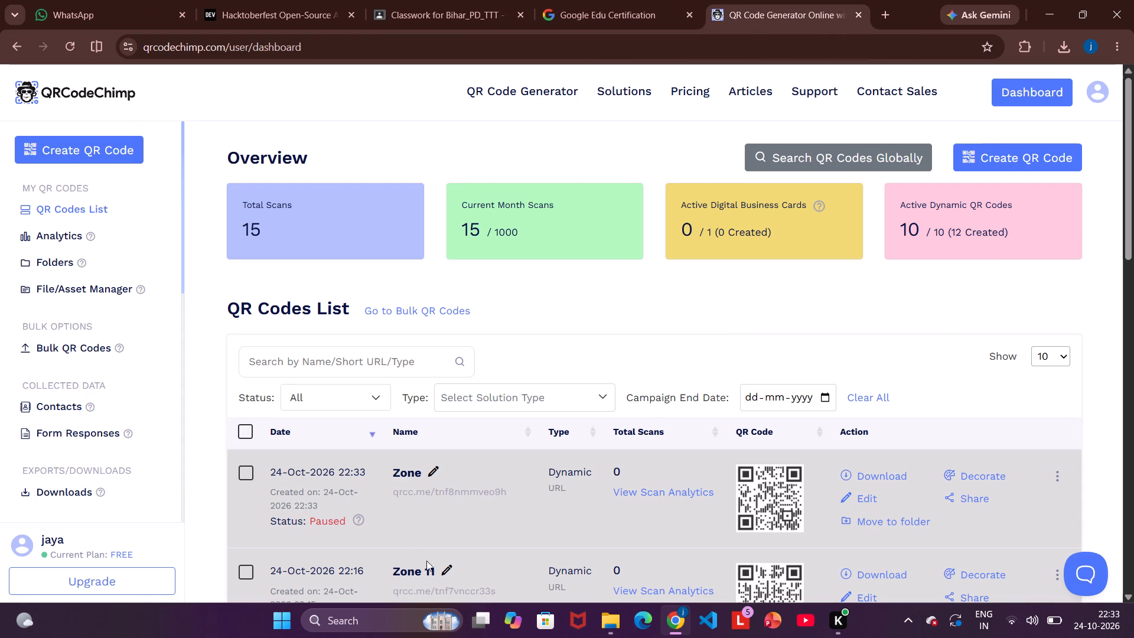
Test the Zone 10 QR code's short link, copy the ashok-vann destination URL from the redirect page, and close that page.
{"action": "scroll", "coordinate": [453, 550], "scroll_direction": "down", "scroll_amount": 3}
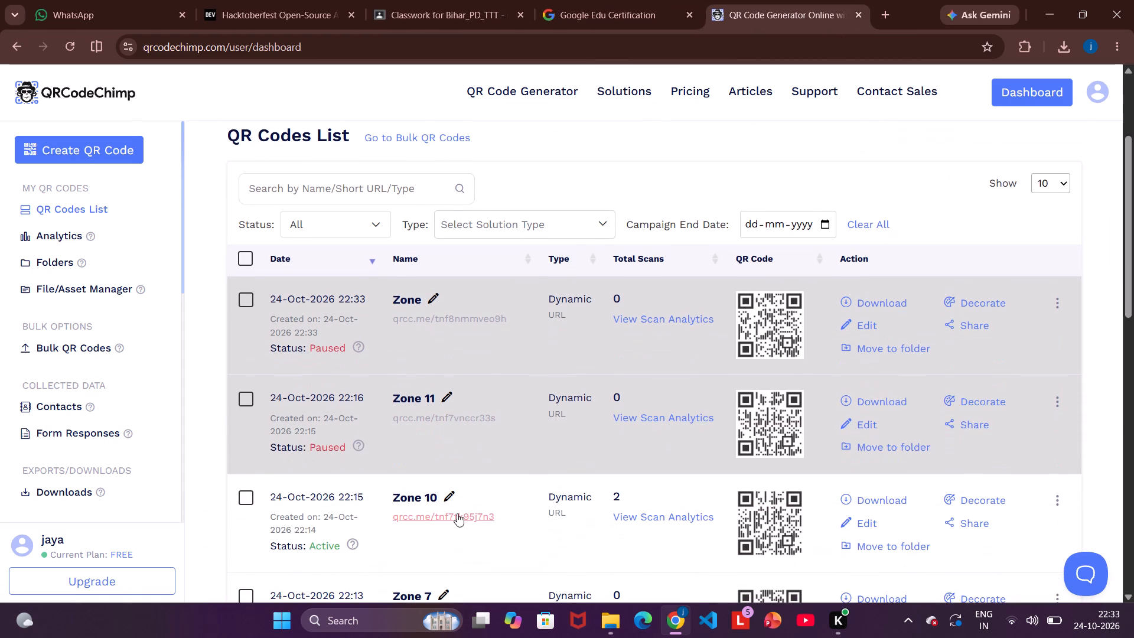
{"action": "left_click", "coordinate": [457, 513]}
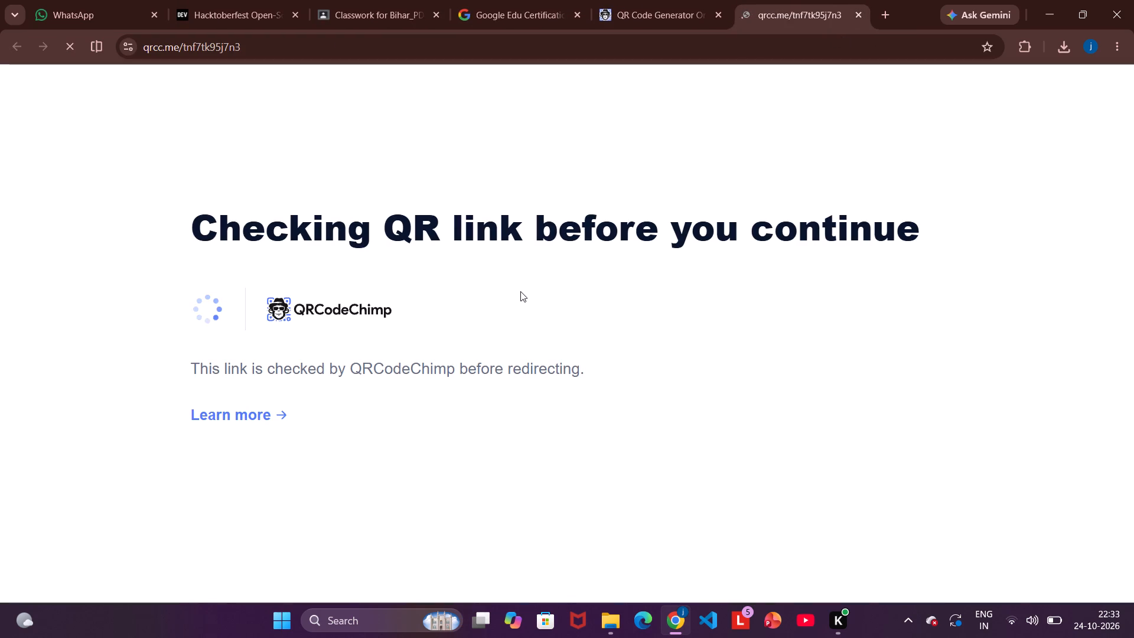
{"action": "scroll", "coordinate": [520, 291], "scroll_direction": "down", "scroll_amount": 1}
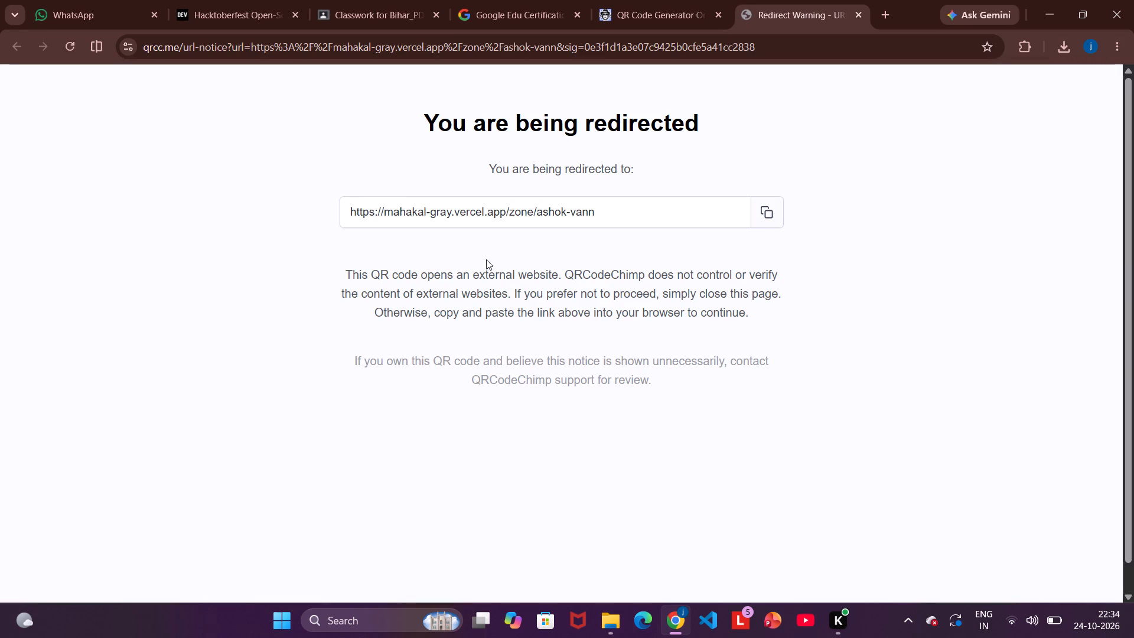
{"action": "left_click", "coordinate": [762, 216]}
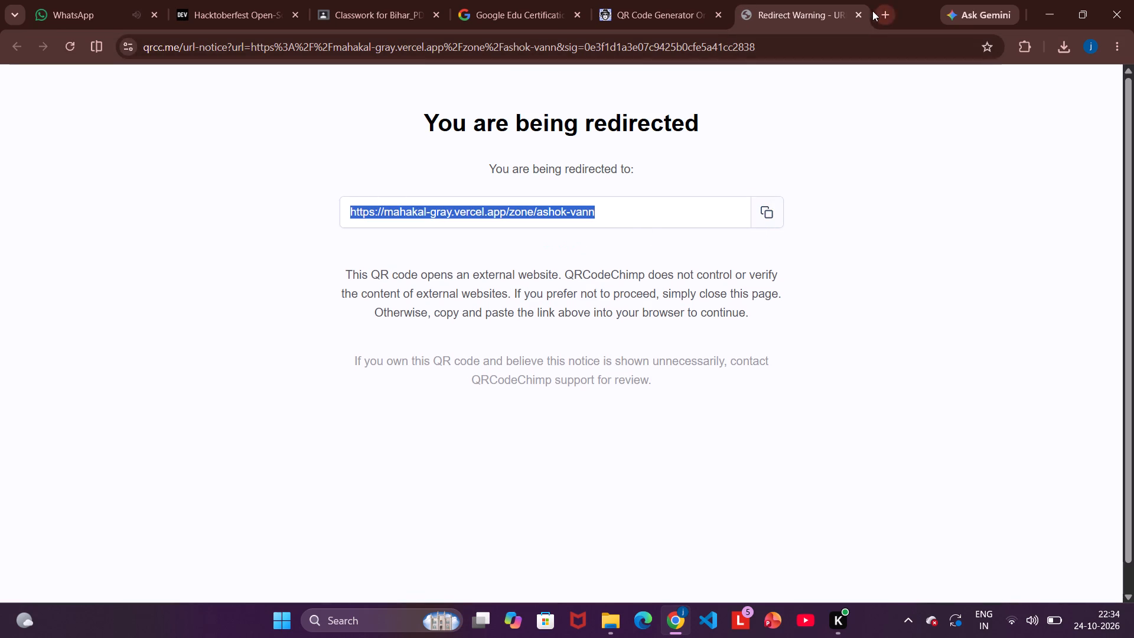
{"action": "left_click", "coordinate": [858, 13]}
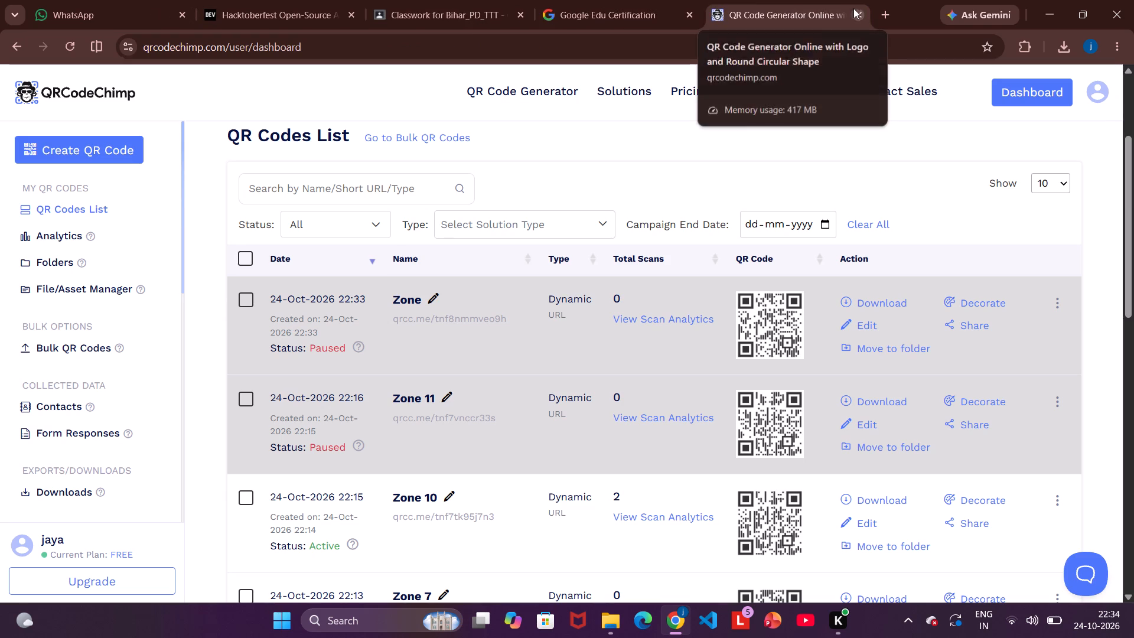
{"action": "left_click_drag", "start_coordinate": [230, 50], "coordinate": [214, 48]}
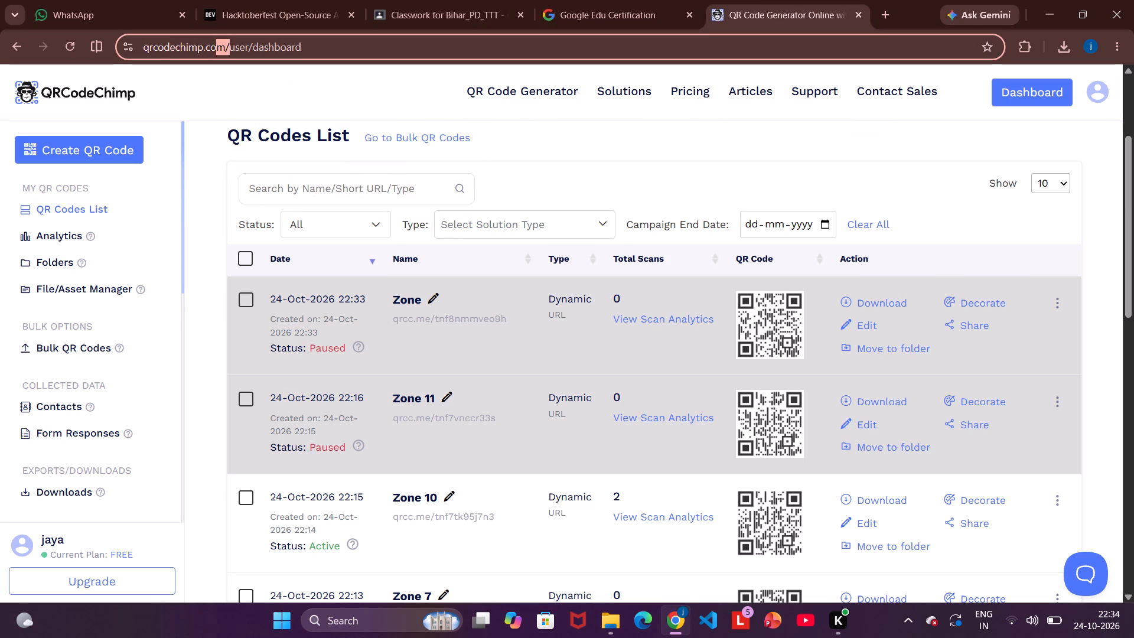
{"action": "left_click_drag", "start_coordinate": [214, 48], "coordinate": [142, 38]}
{"action": "key", "text": "ctrl+c"}
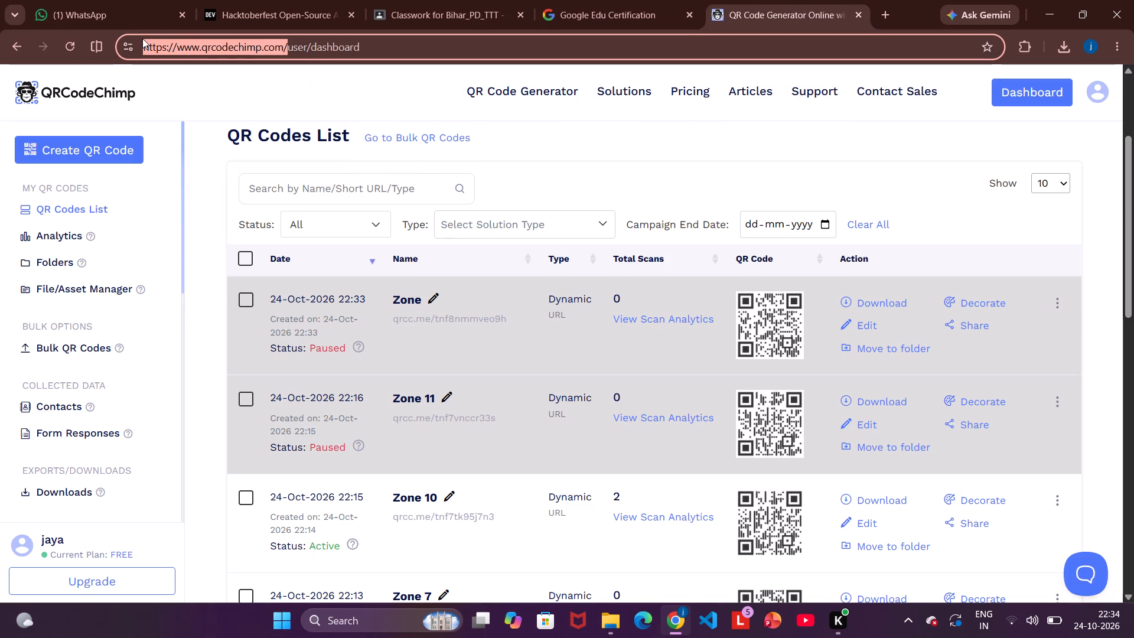
{"action": "left_click", "coordinate": [855, 12]}
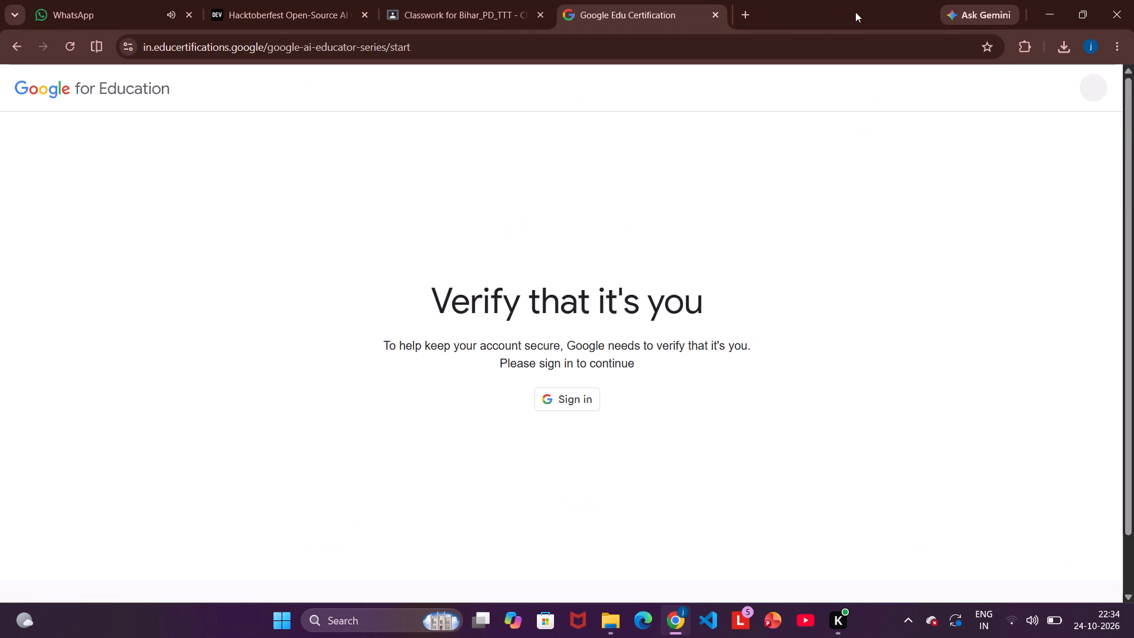